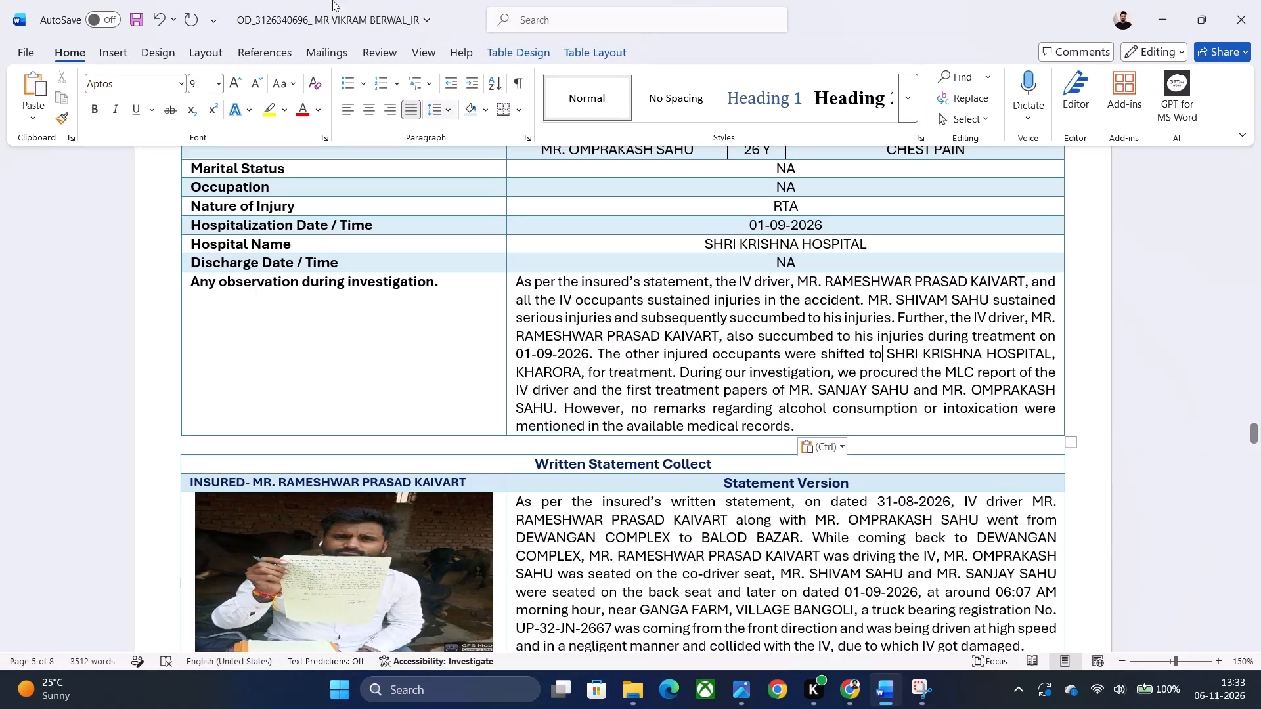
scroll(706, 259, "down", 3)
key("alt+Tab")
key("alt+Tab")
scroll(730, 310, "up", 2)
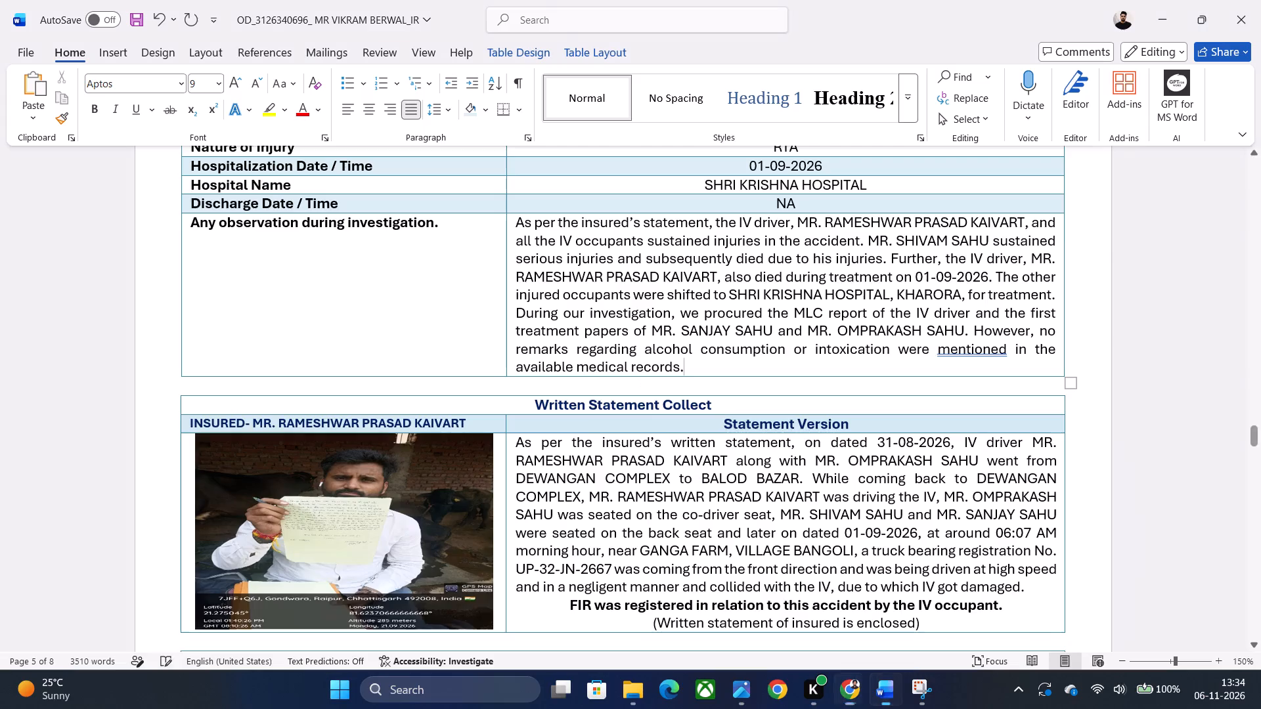
Replace the text of item 4 in the numbered findings with a copy of the revised investigation observation paragraph.
left_click_drag(453, 322, 422, 315)
key("Tab")
key("ctrl+c")
scroll(751, 347, "down", 13)
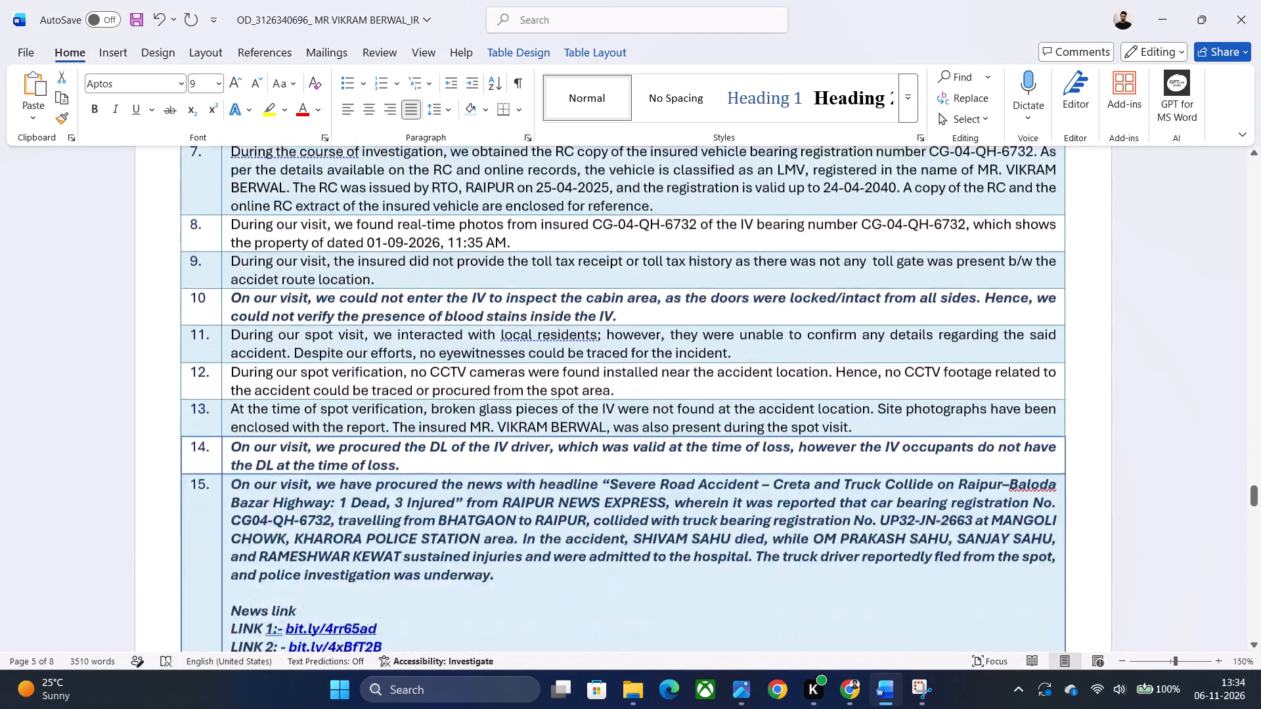
scroll(358, 322, "up", 7)
left_click(456, 204)
scroll(484, 223, "up", 4)
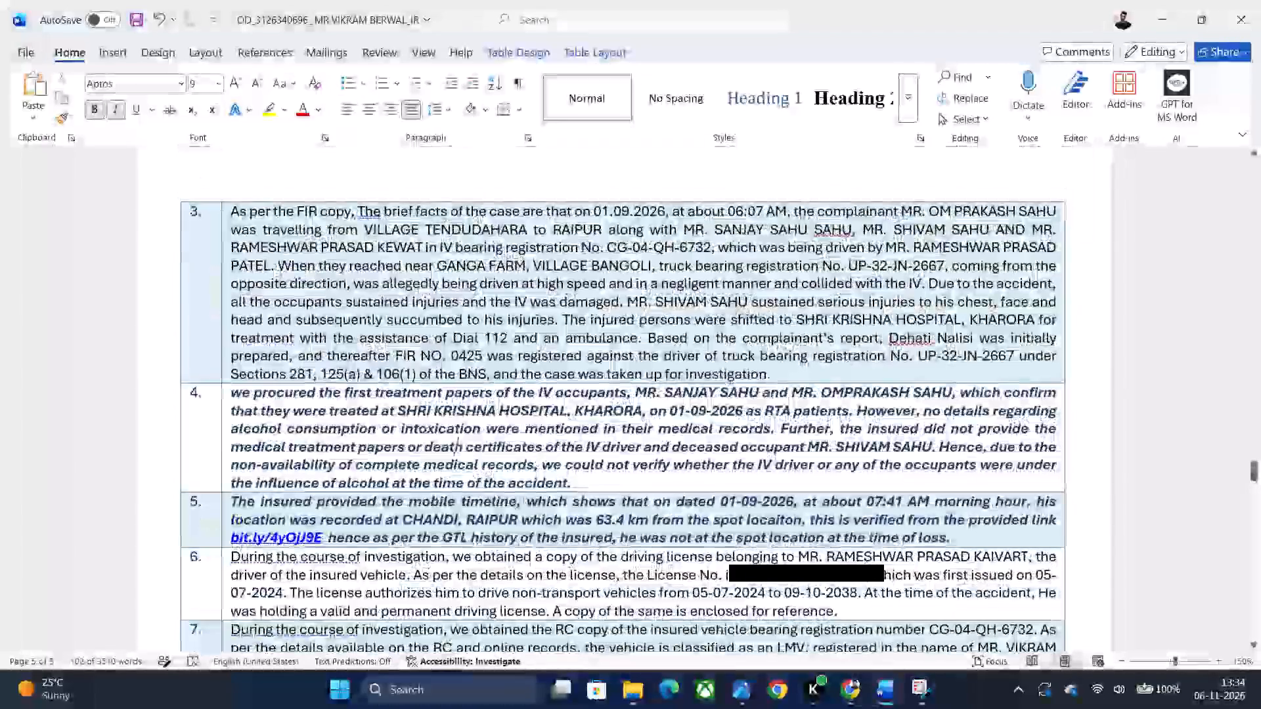
left_click(476, 360)
key("Tab")
key("Tab")
key("ctrl+v")
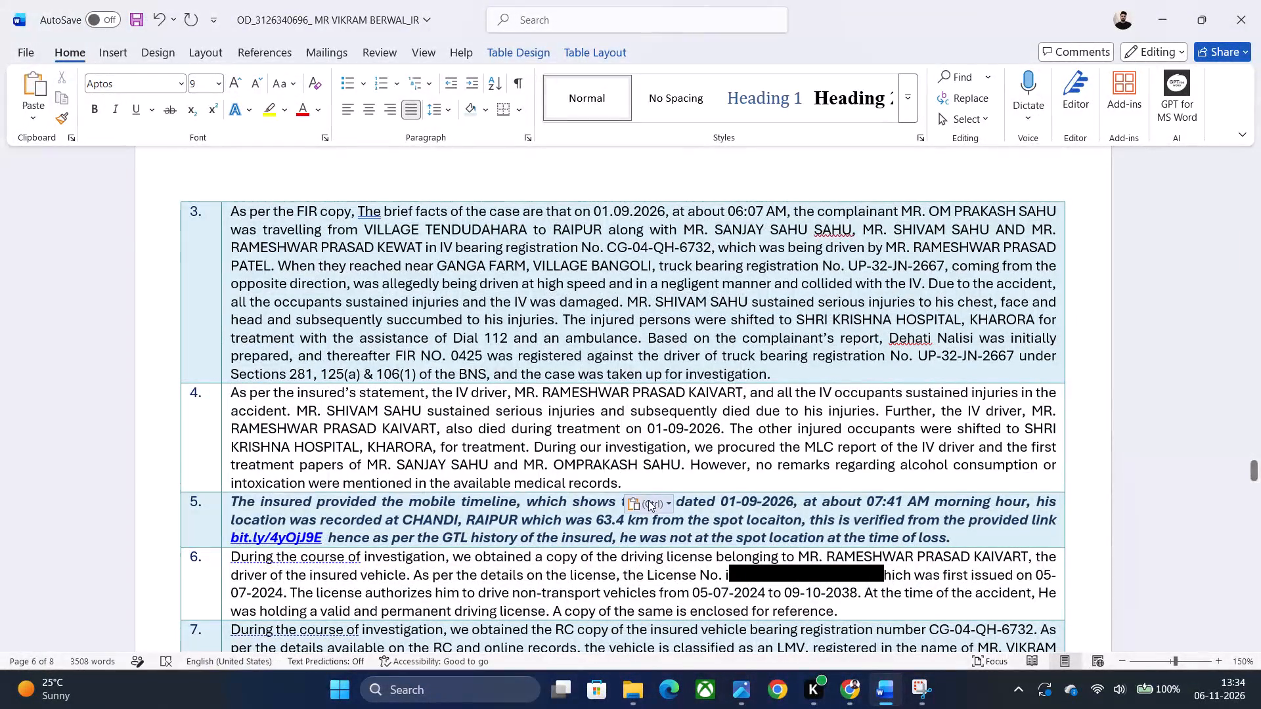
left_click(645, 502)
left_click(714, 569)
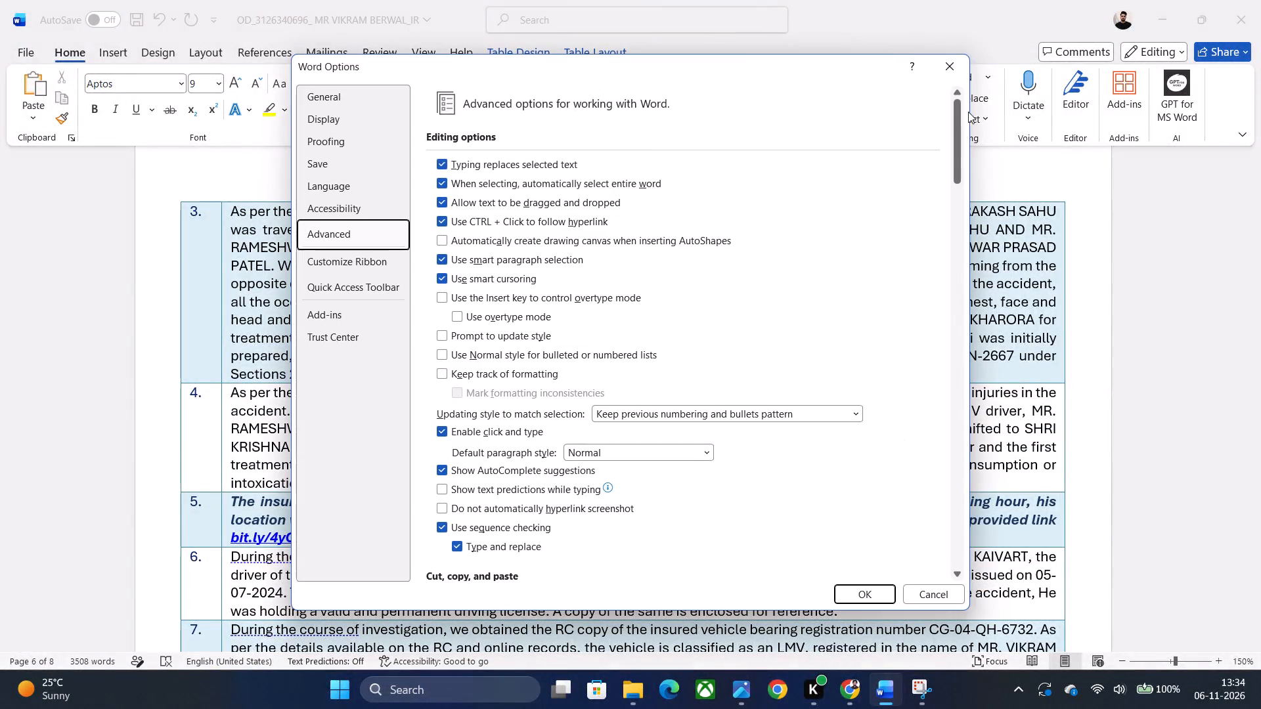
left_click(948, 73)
Apply the text-only paste option to the paragraph just pasted into item 4.
scroll(1024, 297, "down", 2)
left_click(634, 385)
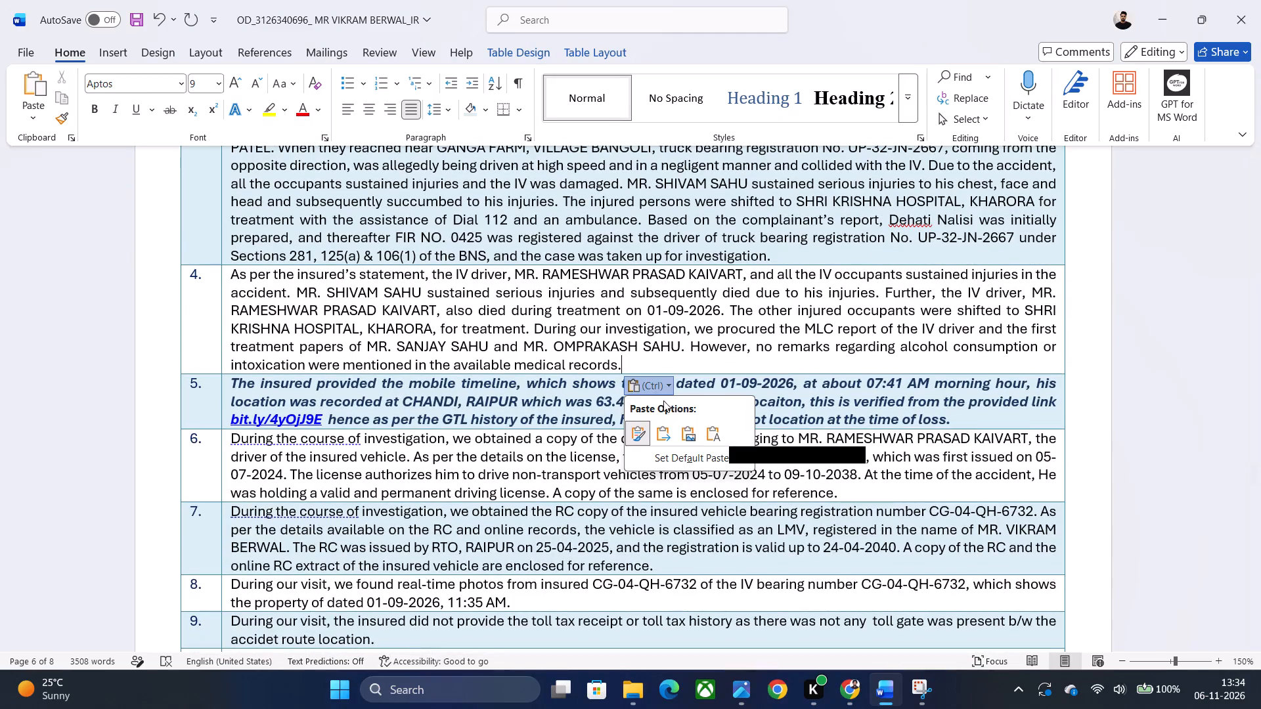
left_click(726, 434)
Format the whole paragraph of item 4 as bold, italic and dark blue.
left_click(542, 316)
left_click(538, 226)
key("Tab")
key("Tab")
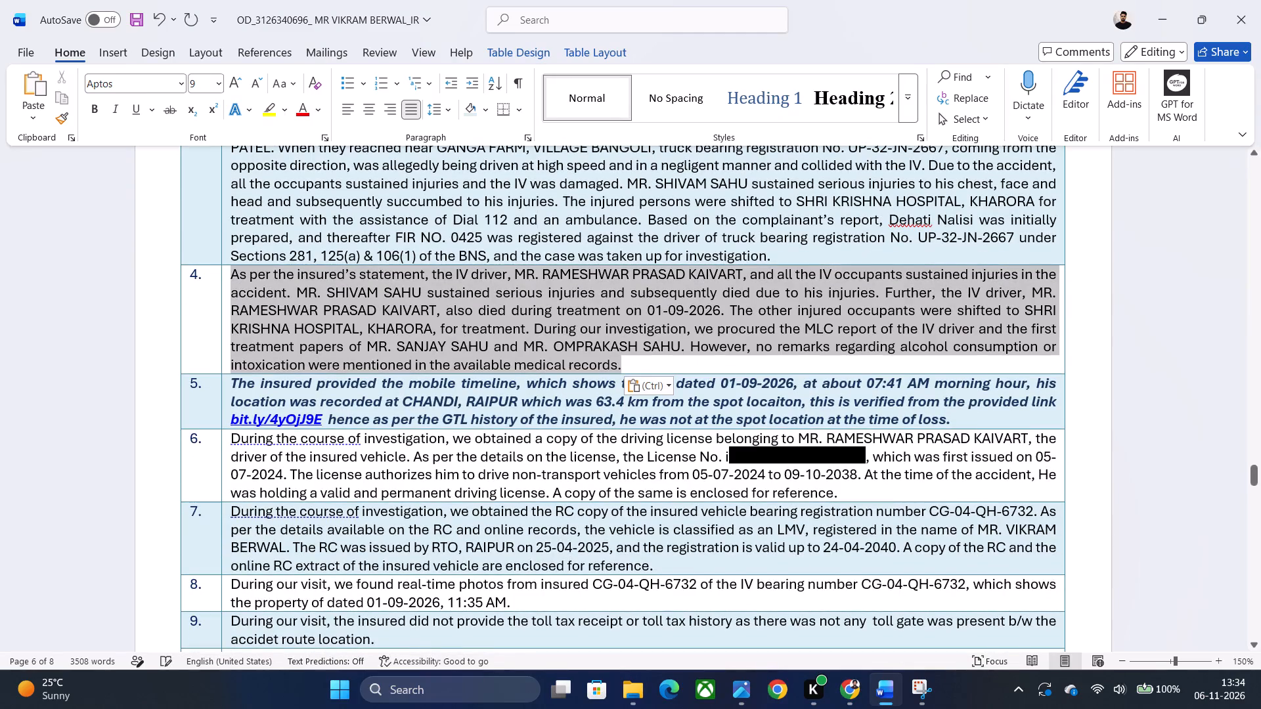
left_click(98, 110)
left_click(115, 111)
left_click(321, 108)
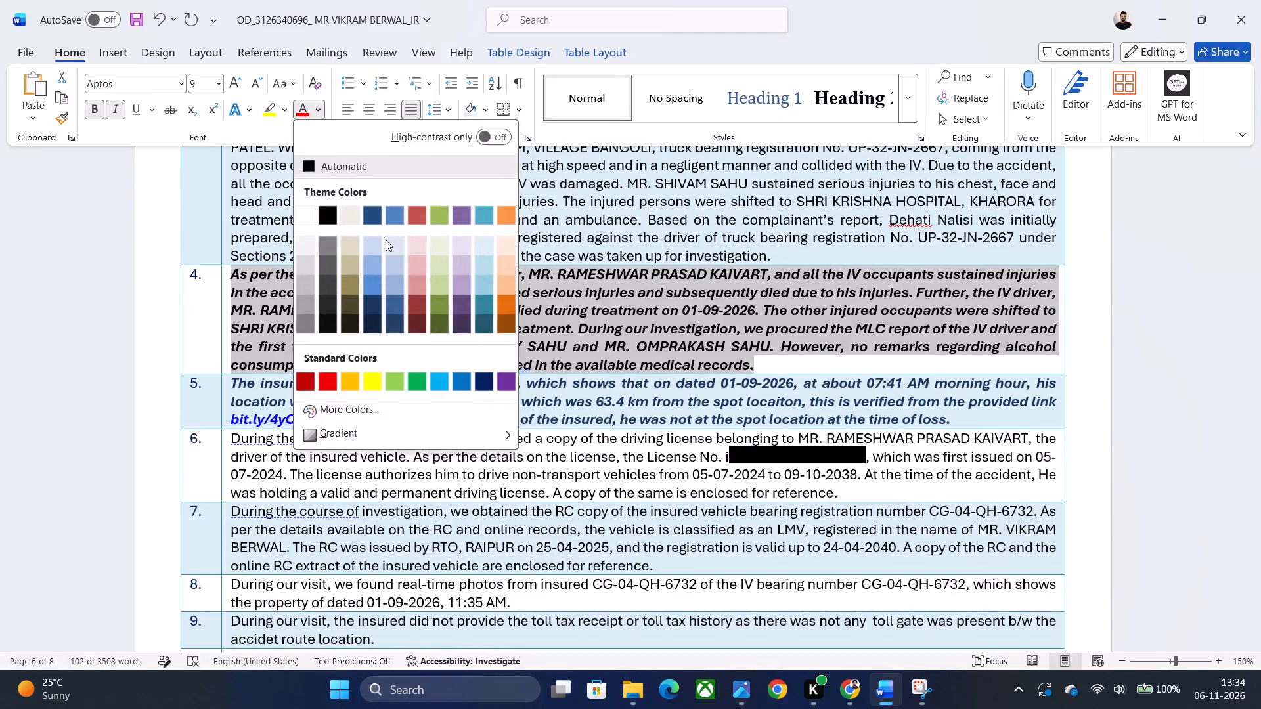
left_click(374, 305)
left_click(623, 324)
left_click(822, 319)
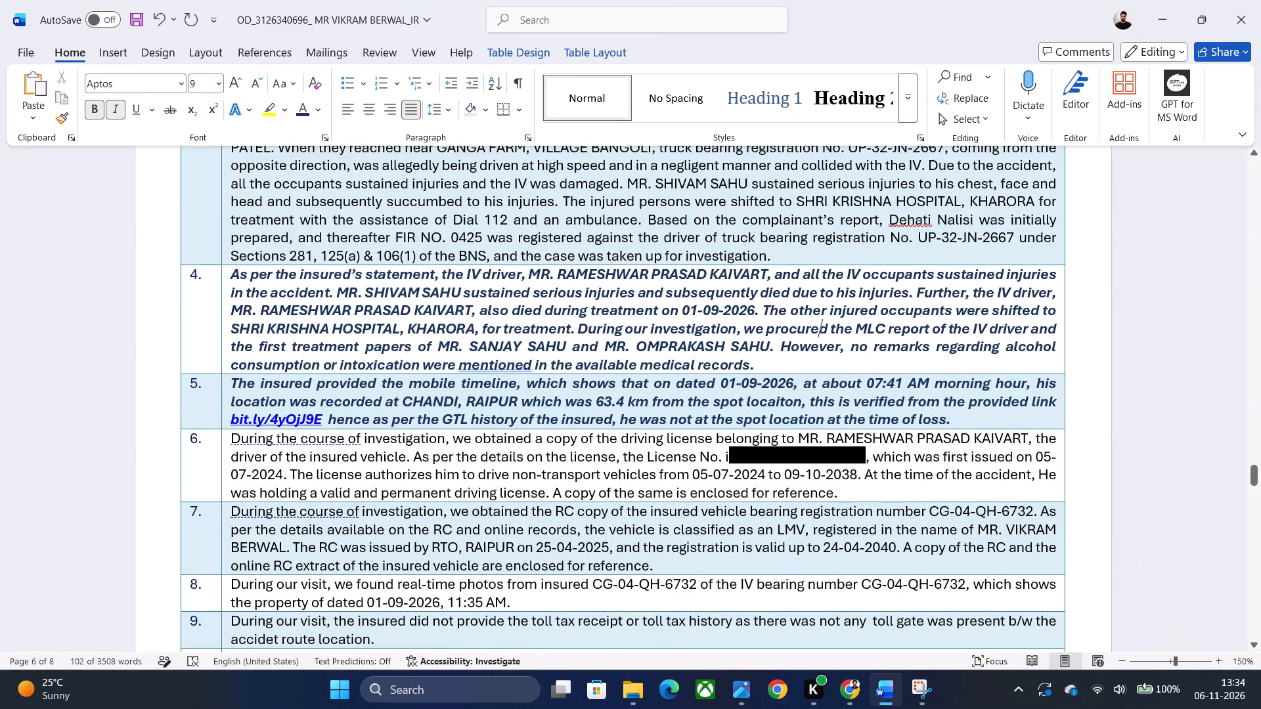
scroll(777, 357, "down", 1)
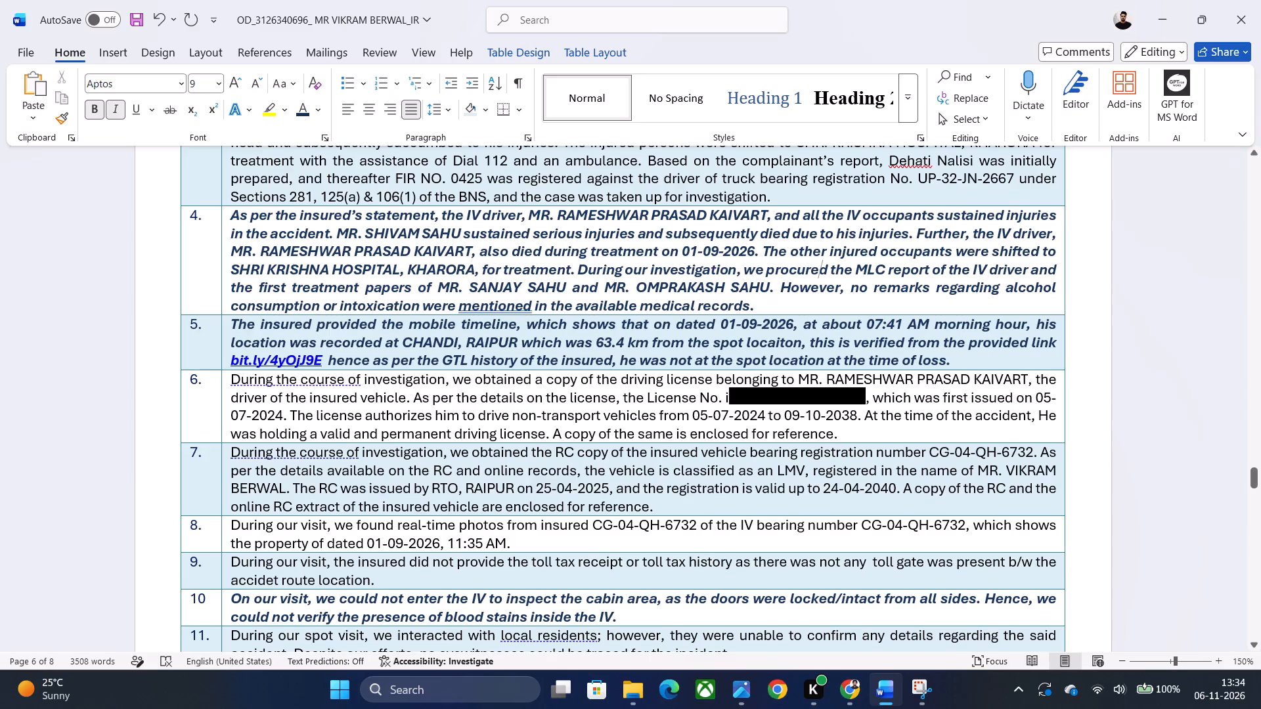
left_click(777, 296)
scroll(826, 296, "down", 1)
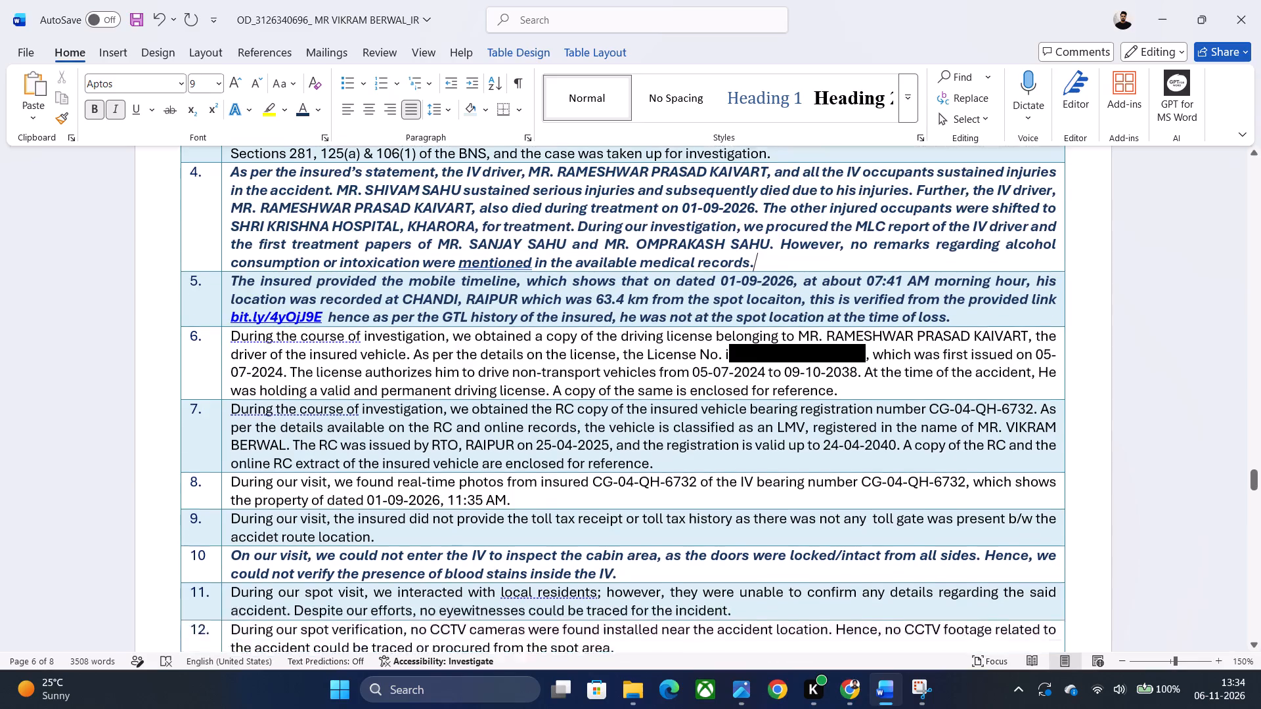
Review the report's numbered findings from item 4 down to the news links and the news image.
scroll(826, 296, "down", 1)
key("alt+Tab")
key("alt+Tab")
scroll(745, 320, "up", 2)
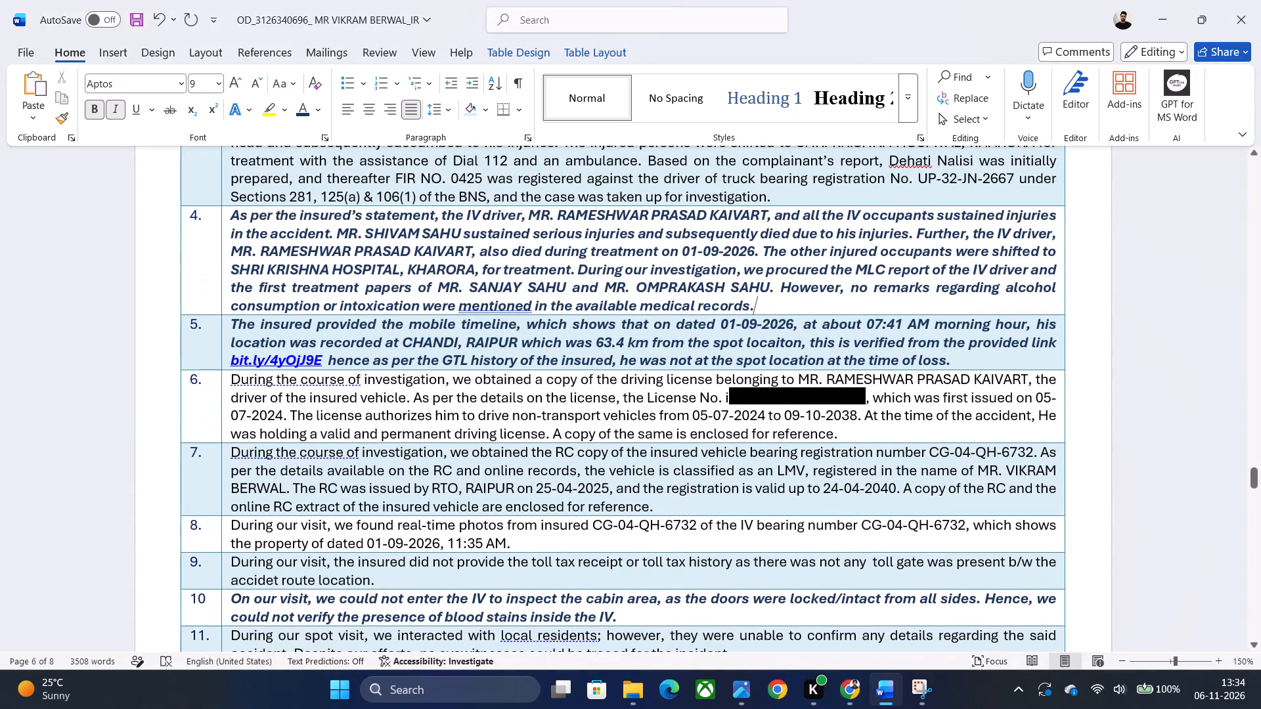
scroll(745, 320, "down", 10)
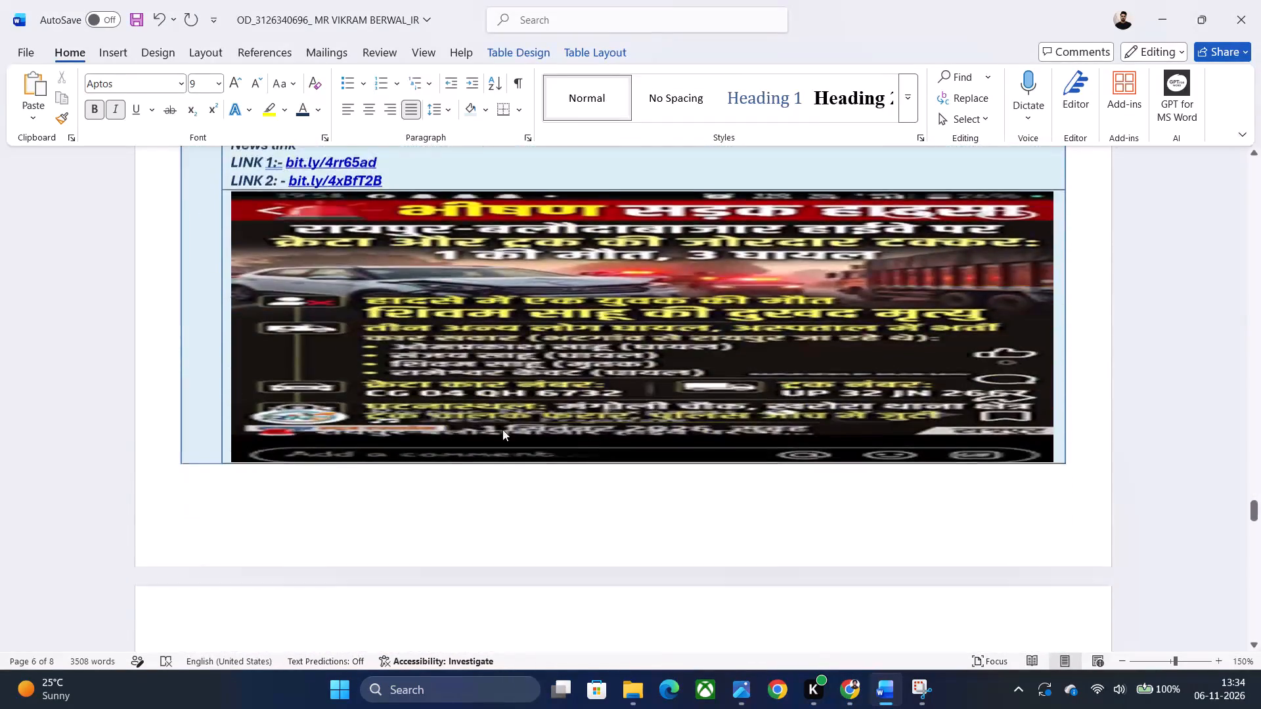
scroll(502, 429, "down", 4)
Switch to File Explorer and examine the scanned police and hospital papers in the WhatsApp Unknown 2026-11-06 download folder, starting with the first image.
key("alt+Tab")
left_click(621, 276, "alt")
scroll(688, 353, "down", 4)
scroll(558, 423, "up", 3)
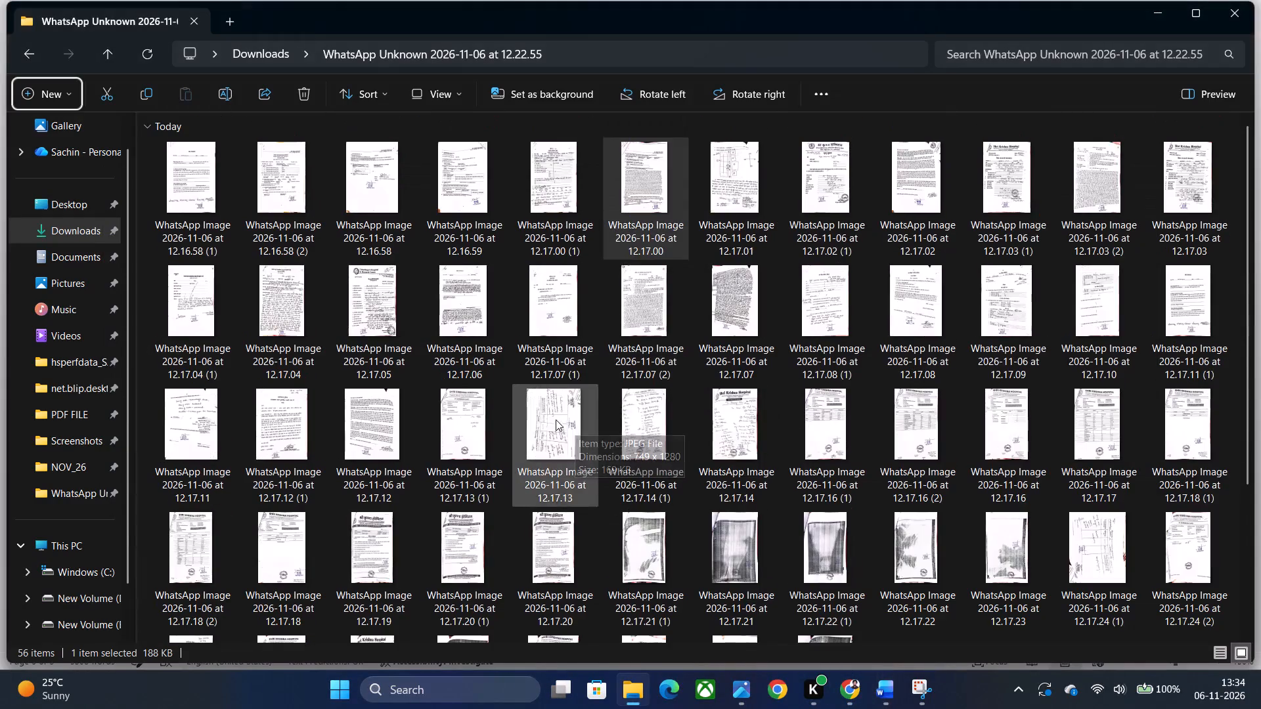
scroll(556, 419, "up", 4)
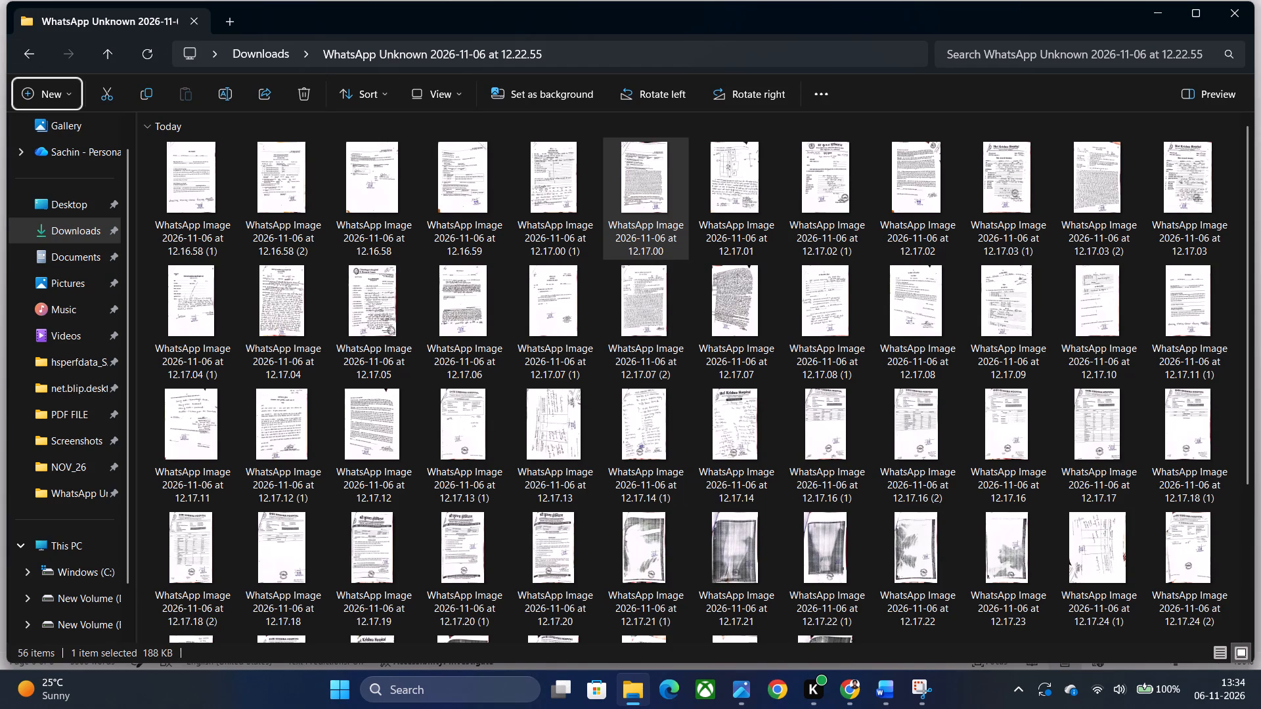
double_click(203, 159)
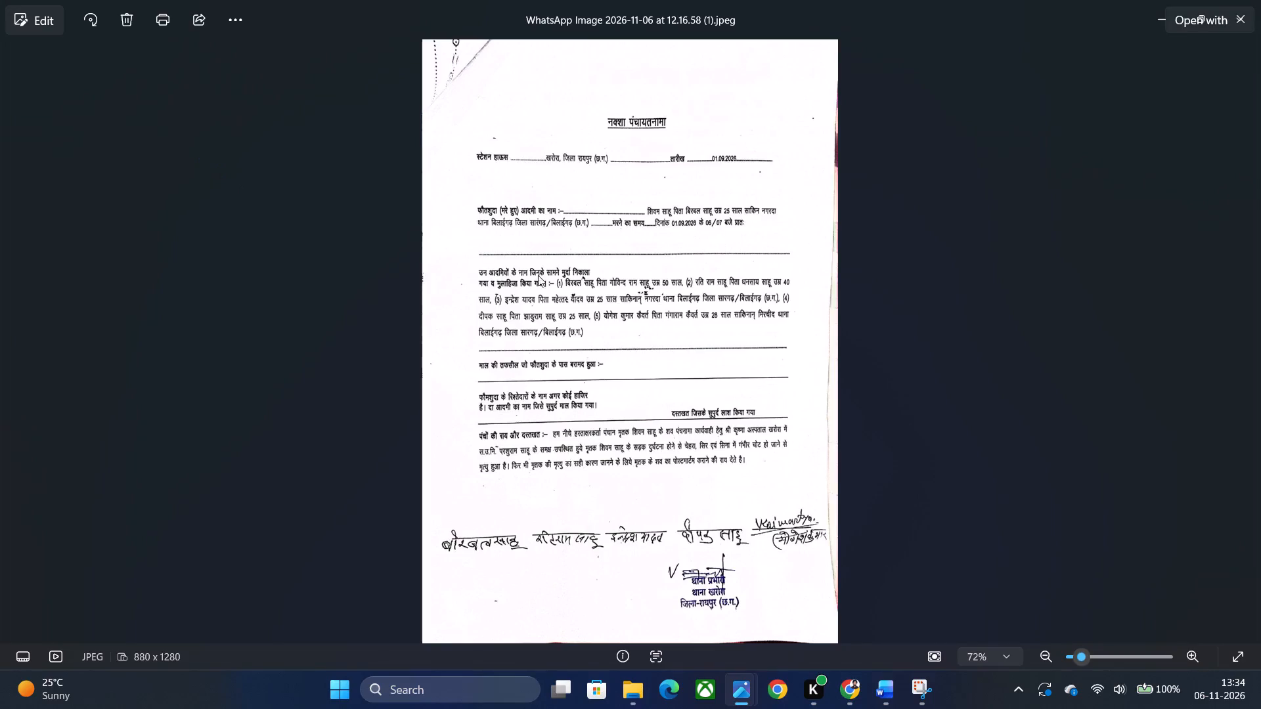
key("Right")
key("Right")
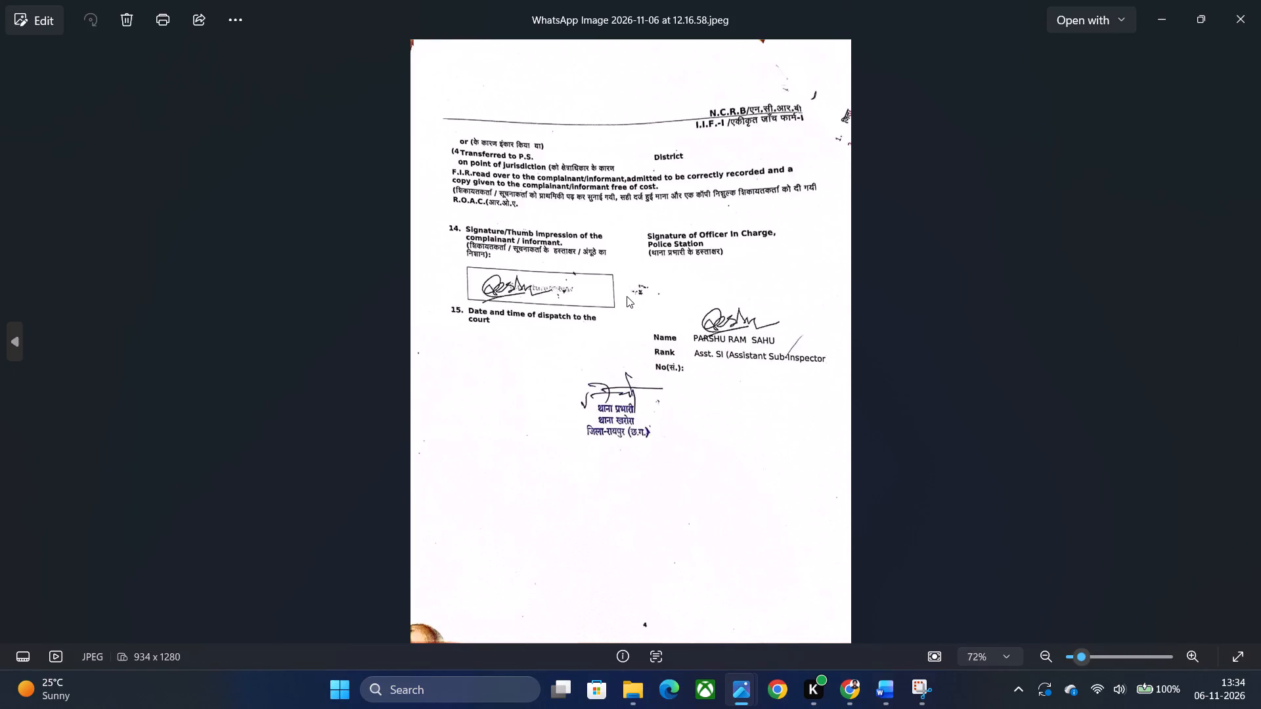
key("Left")
key("Left")
key("Left")
key("Left")
key("Left")
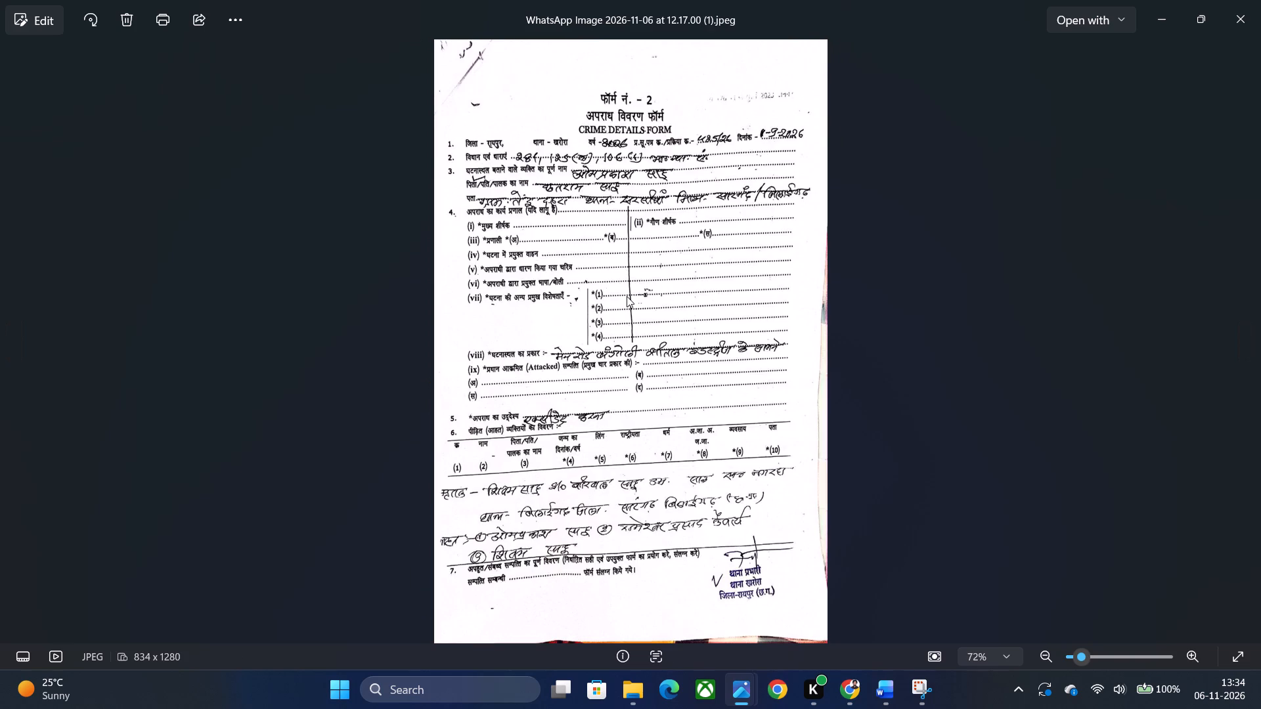
key("Left")
key("Left")
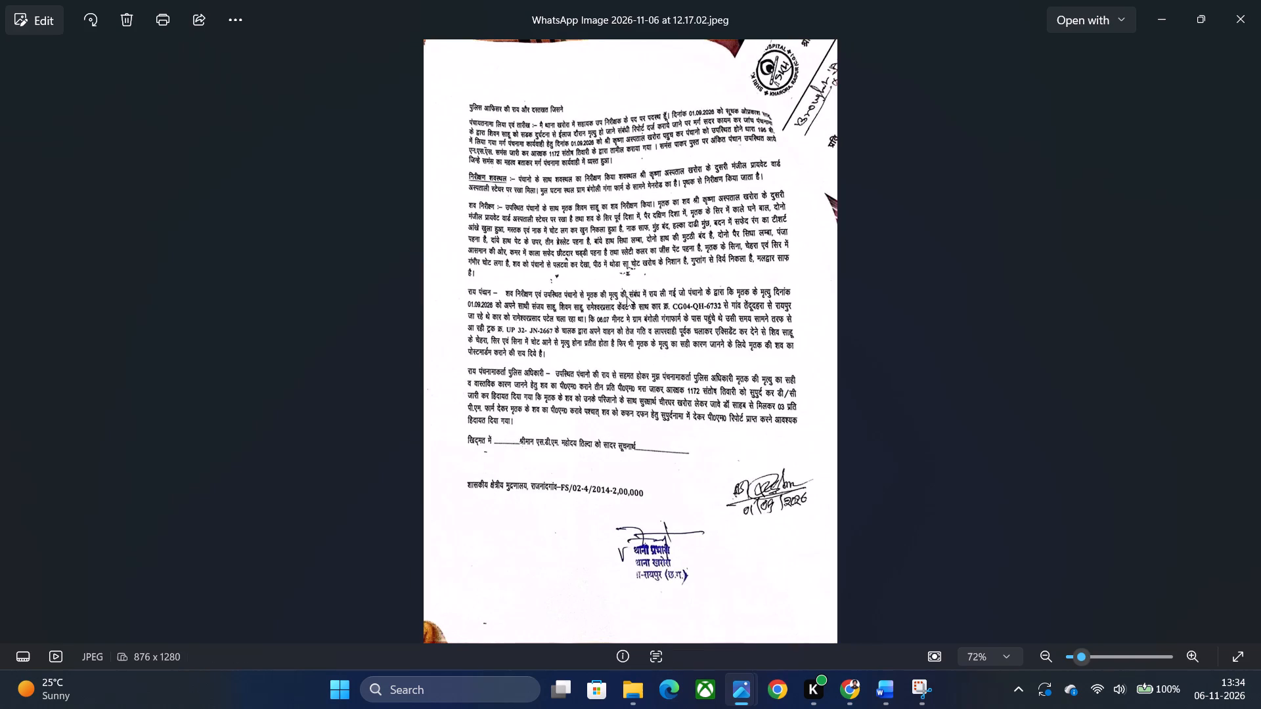
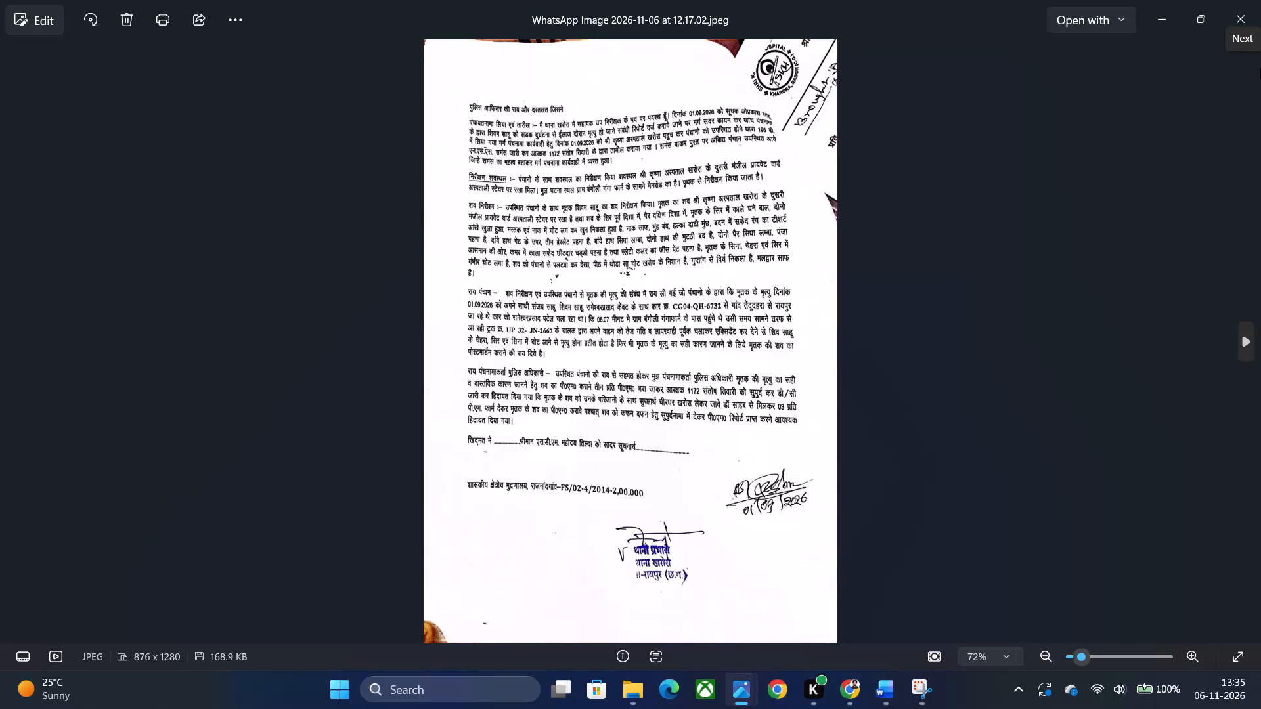
Examine the scanned hospital death notice, accidental-death register pages, Chhattisgarh Hospital M.L.C. form and handwritten inquest papers for the accident details.
key("Left")
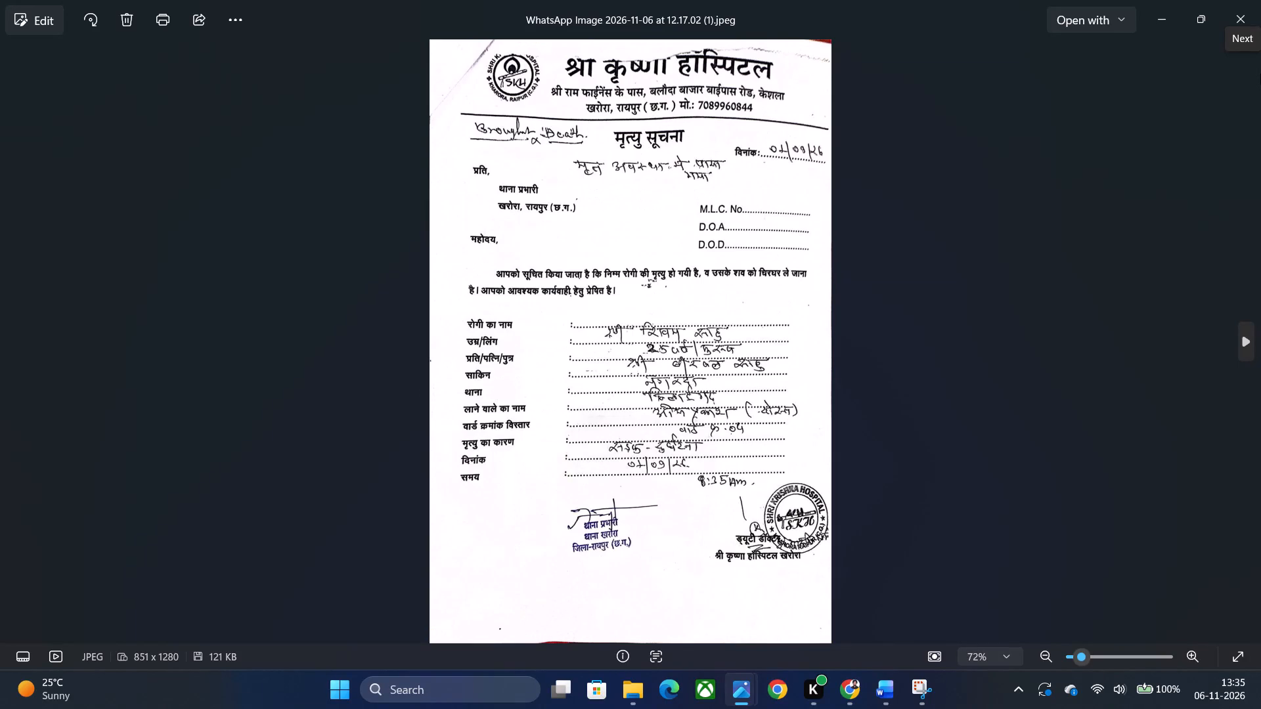
key("Left")
key("Left")
key("Left")
key("Left")
key("Left")
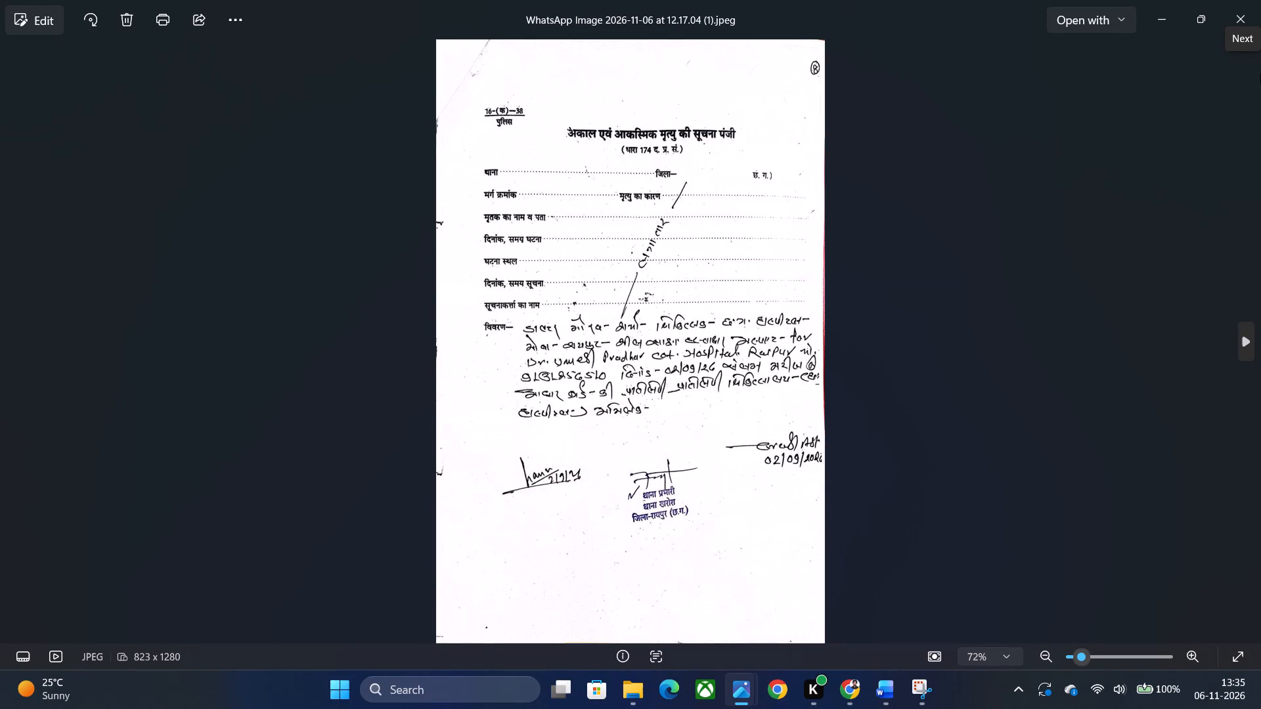
key("Right")
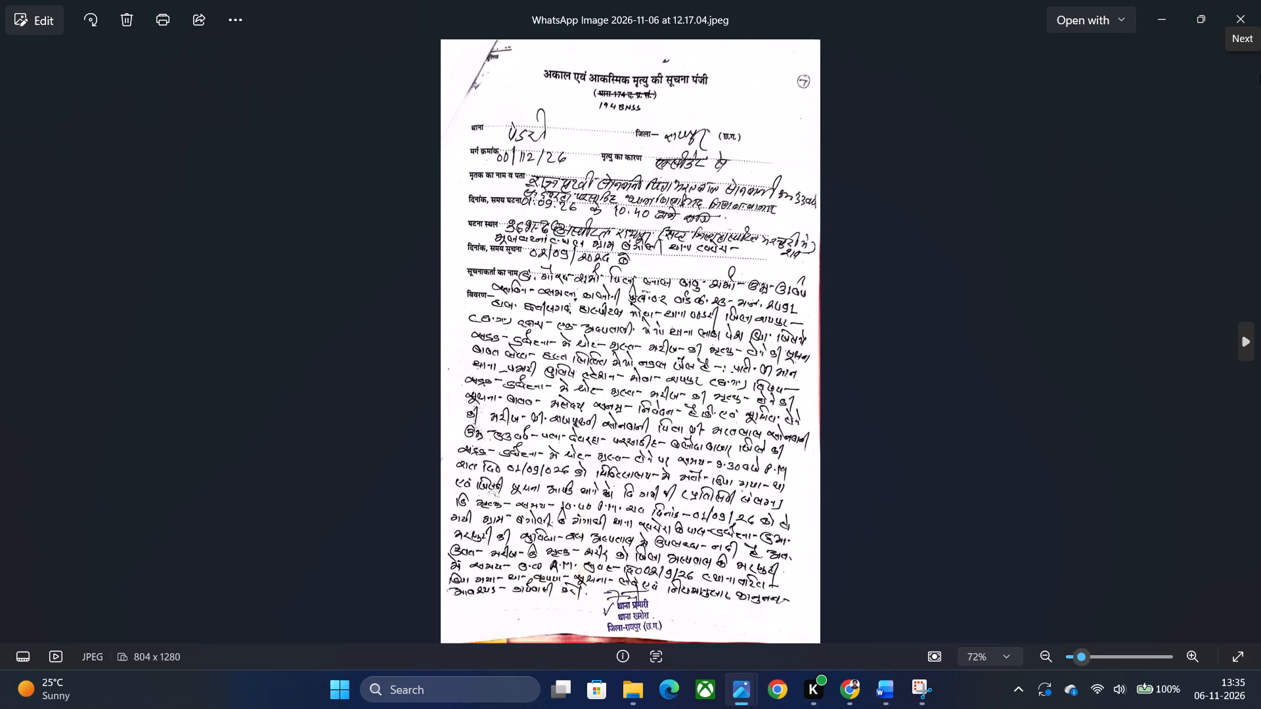
key("Left")
key("Left")
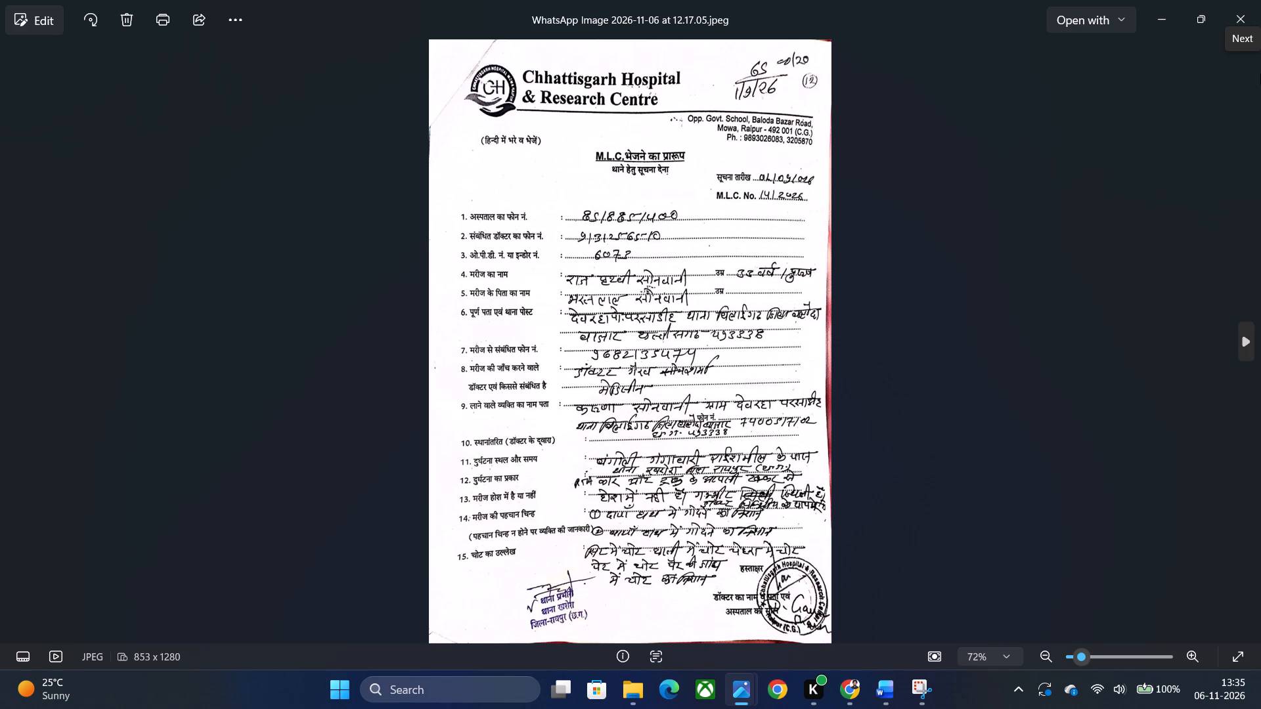
key("Left")
key("Left")
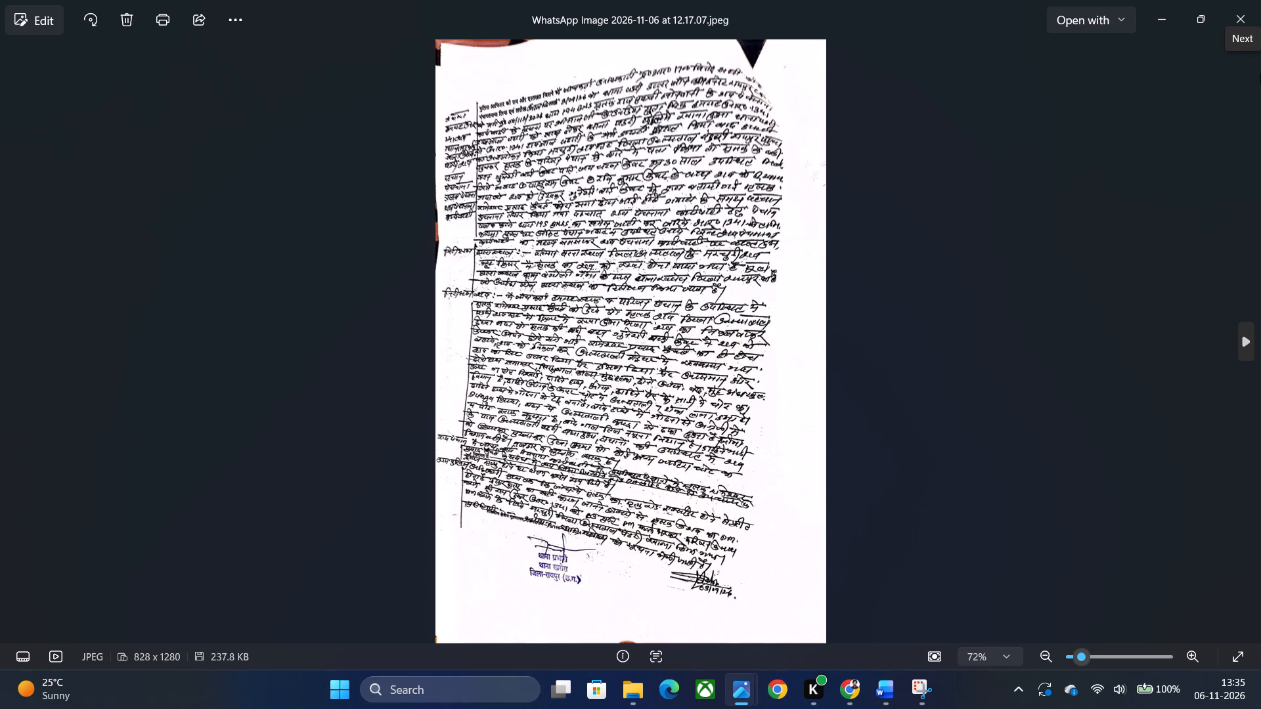
key("Right")
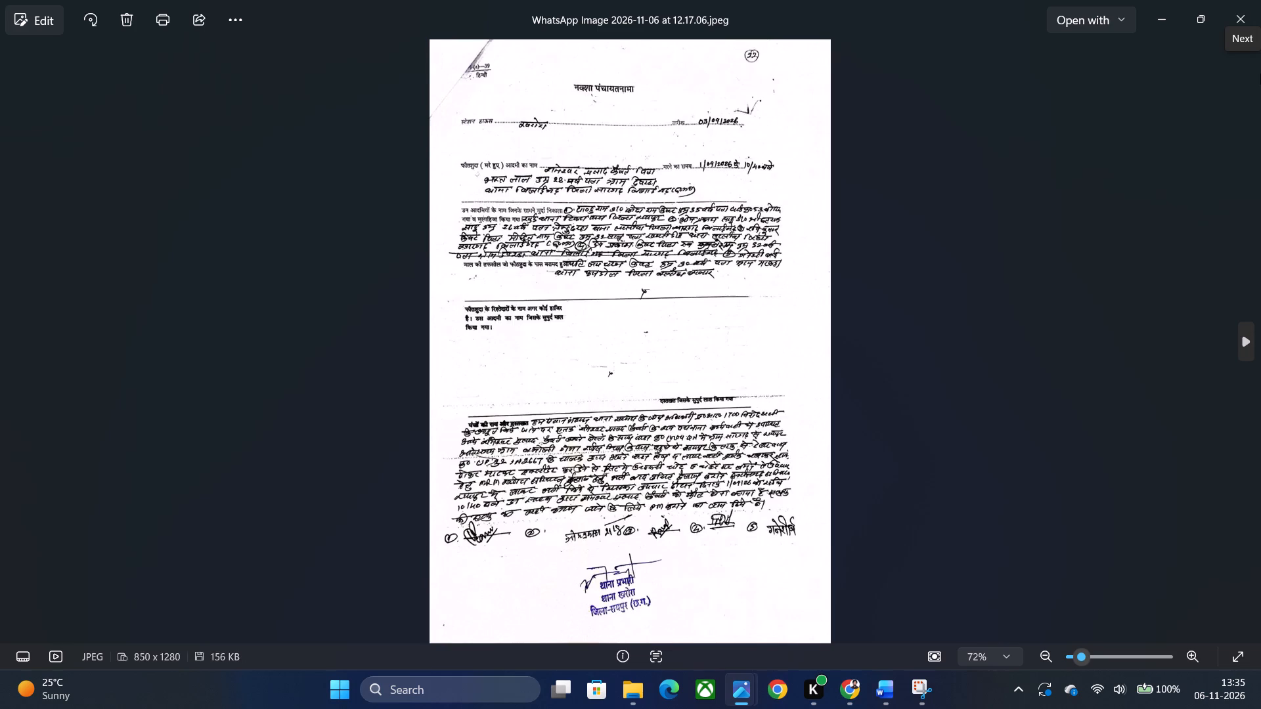
scroll(1260, 74, "up", 9, "ctrl")
key("Left")
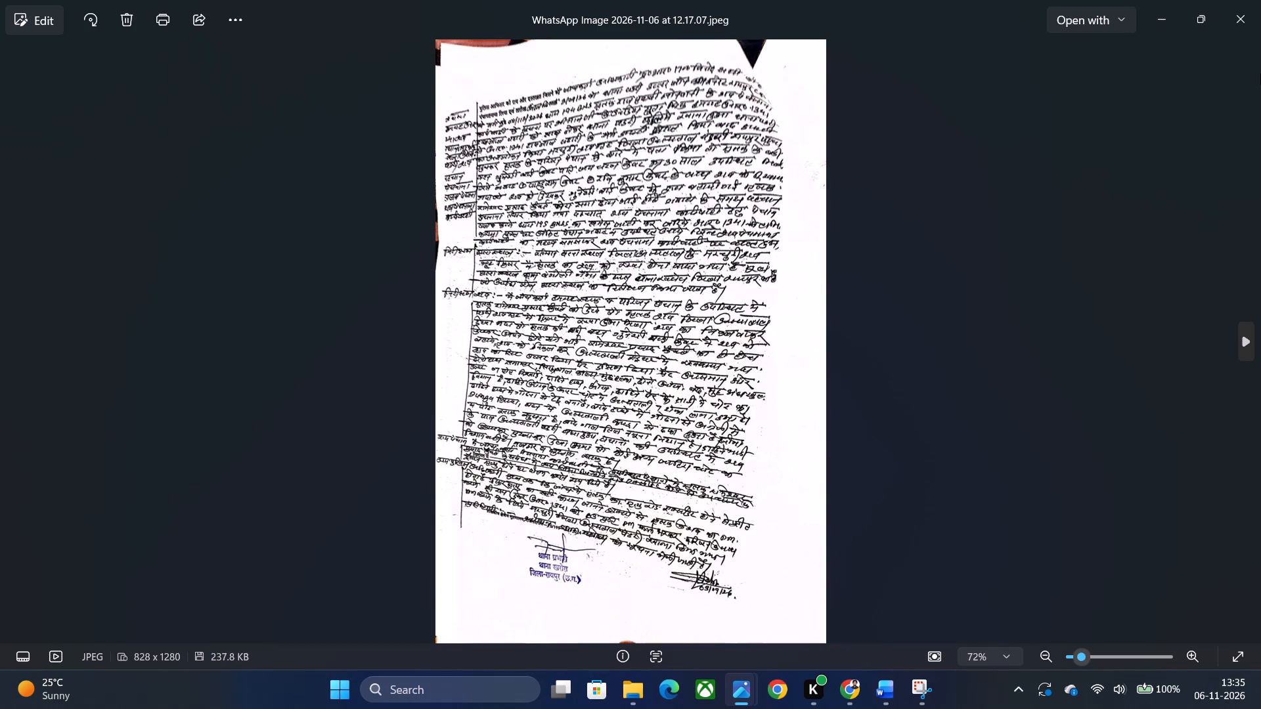
key("Left")
key("Left")
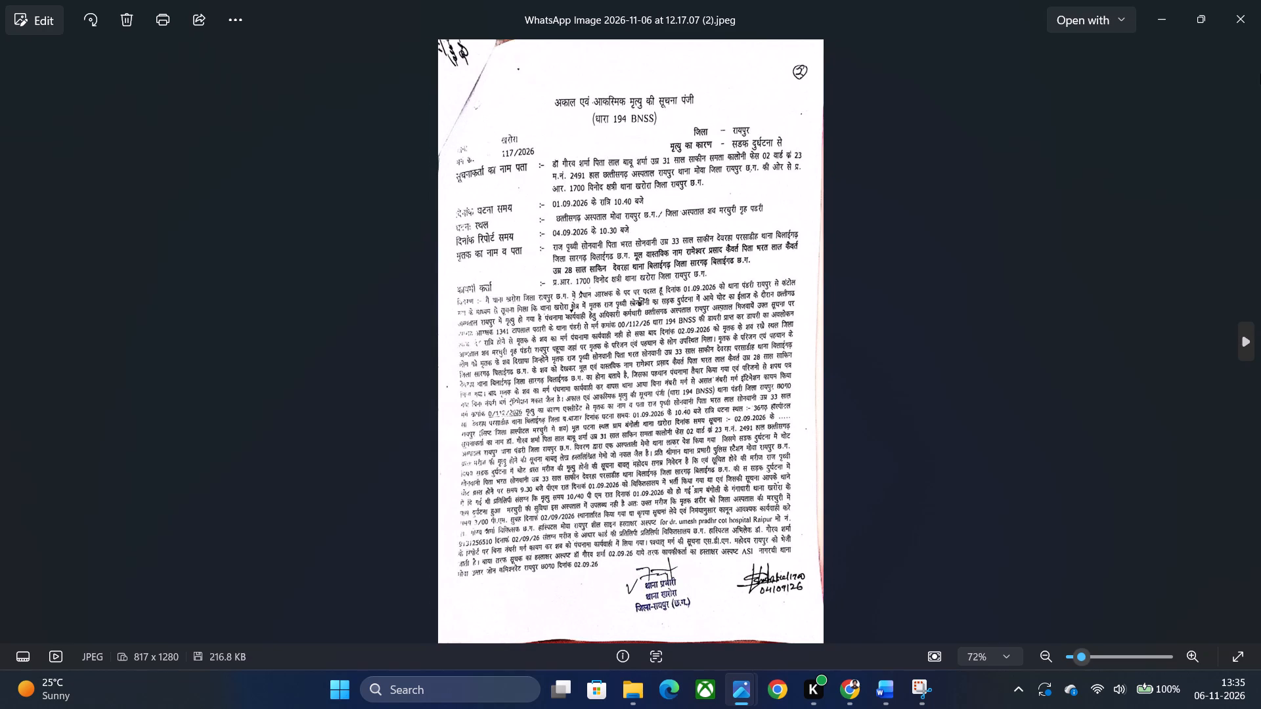
Examine the scanned application for post-mortem examination, including its account of the accident and the injuries.
key("Left")
key("Left")
key("Right")
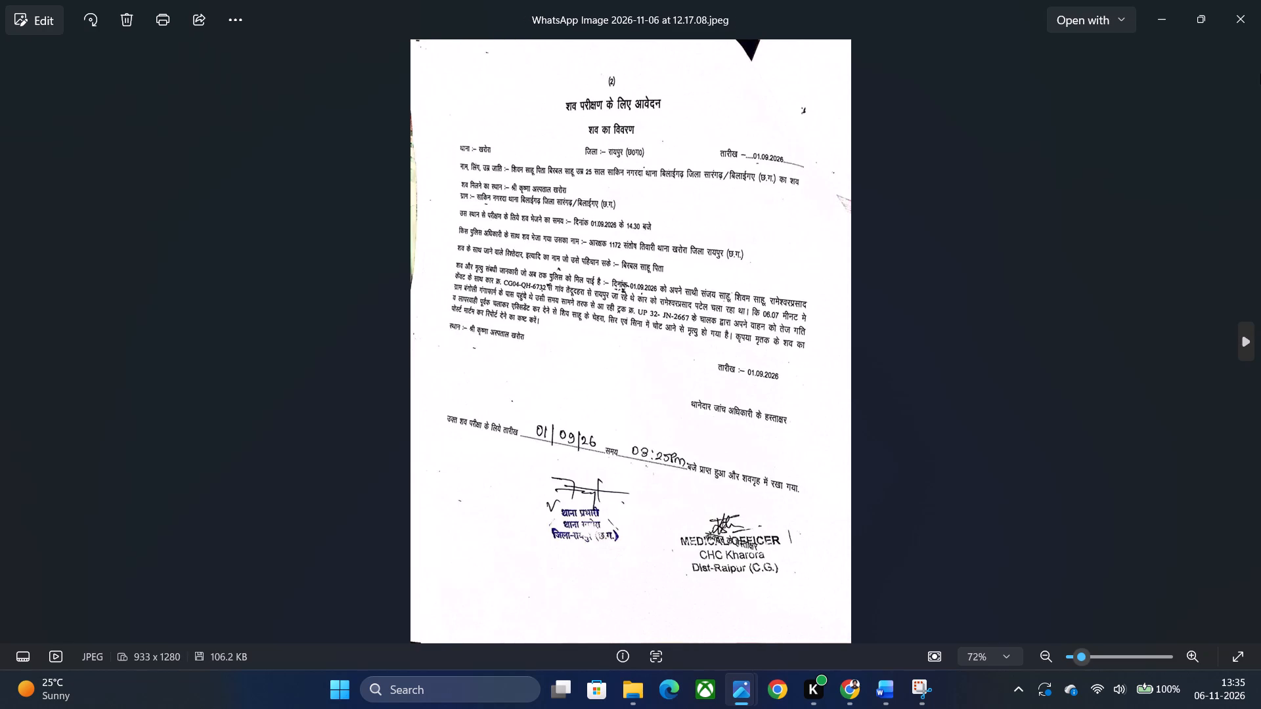
key("Left")
key("Right")
scroll(1260, 74, "up", 9, "ctrl")
scroll(627, 285, "up", 2, "ctrl")
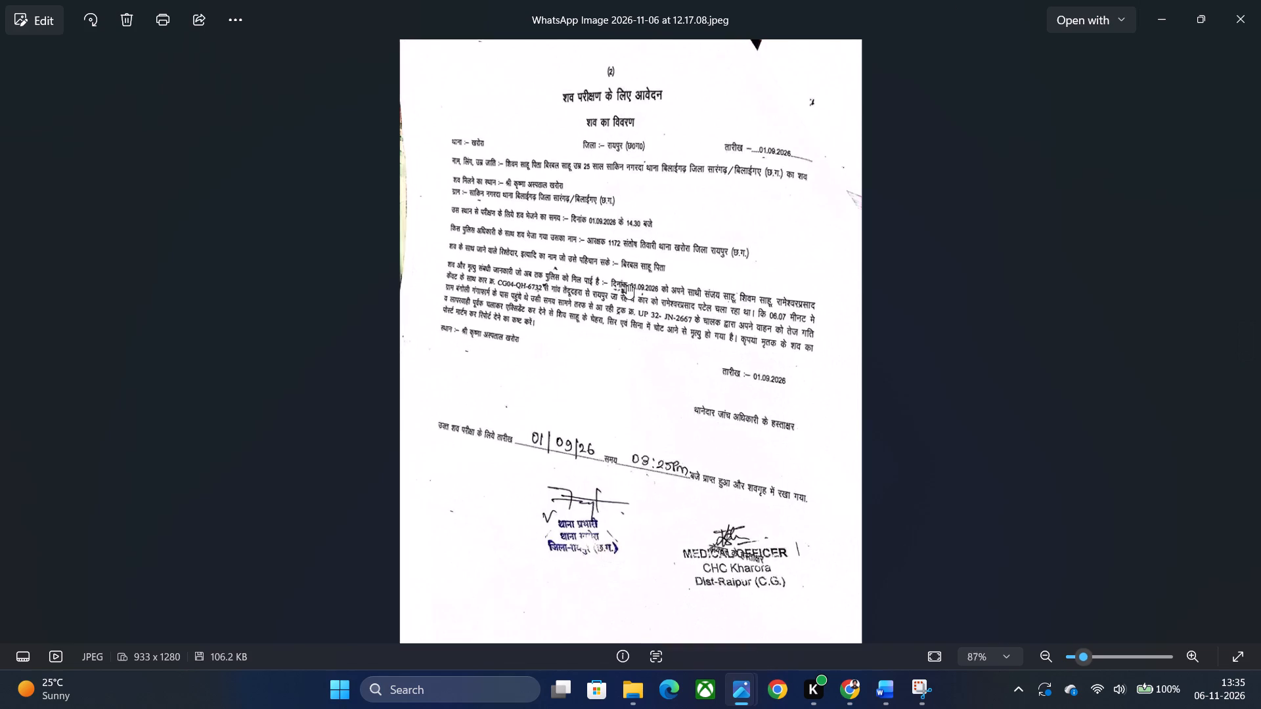
scroll(627, 285, "up", 4, "ctrl")
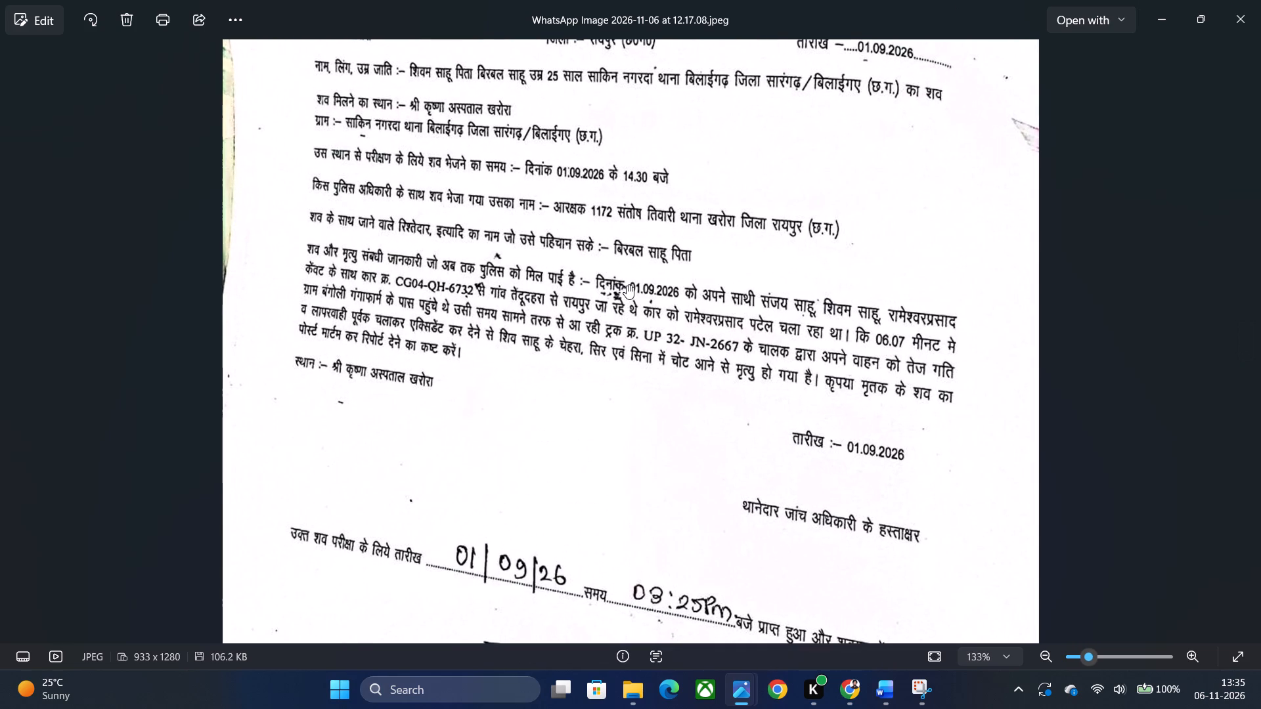
scroll(627, 285, "down", 6, "ctrl")
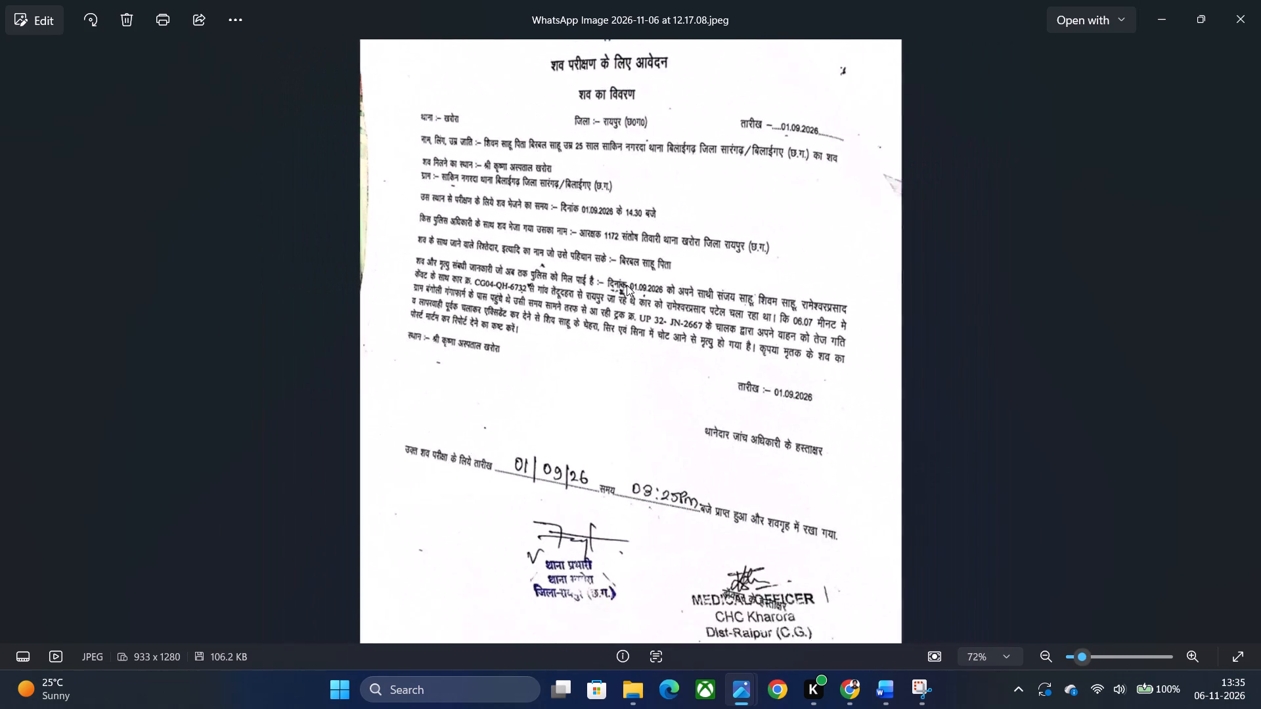
scroll(627, 285, "down", 3, "ctrl")
Look through the scanned case papers from the panchnama, cause-of-death opinion and hospital records to the Dehati Nalsi report.
key("Left")
key("Left")
key("Left")
key("Left")
key("Left")
key("Left")
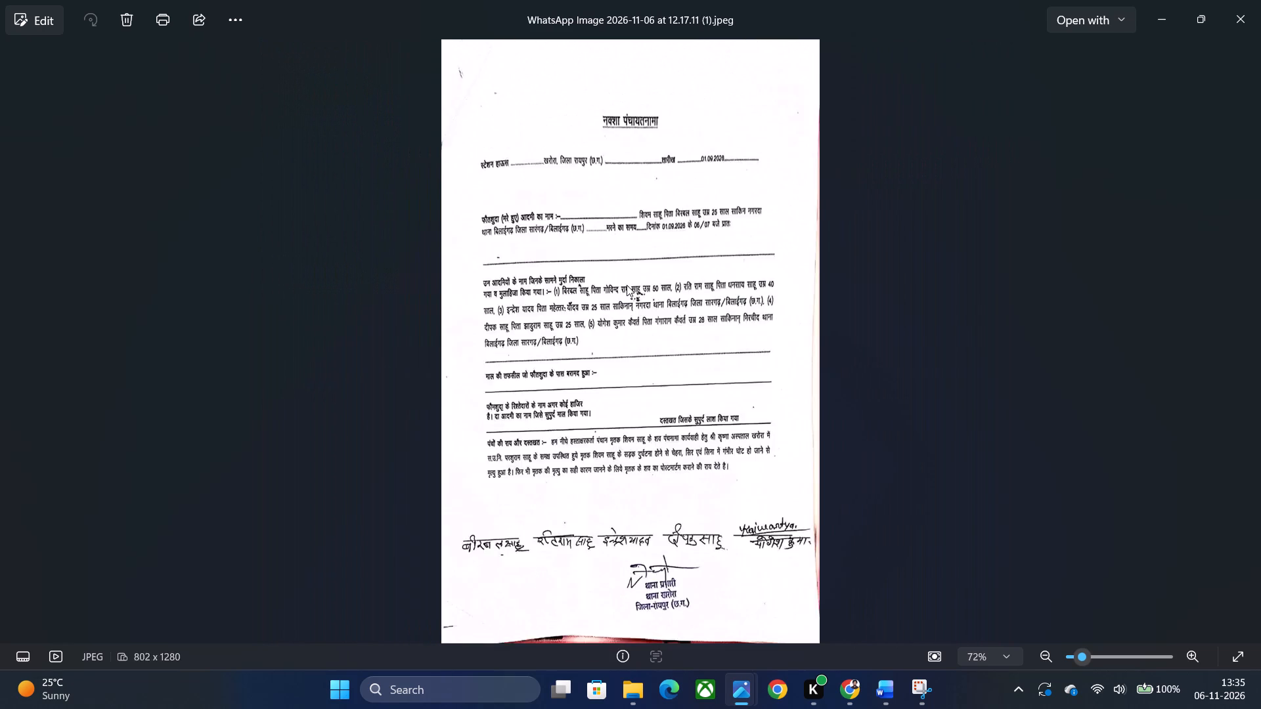
key("Right")
key("Right")
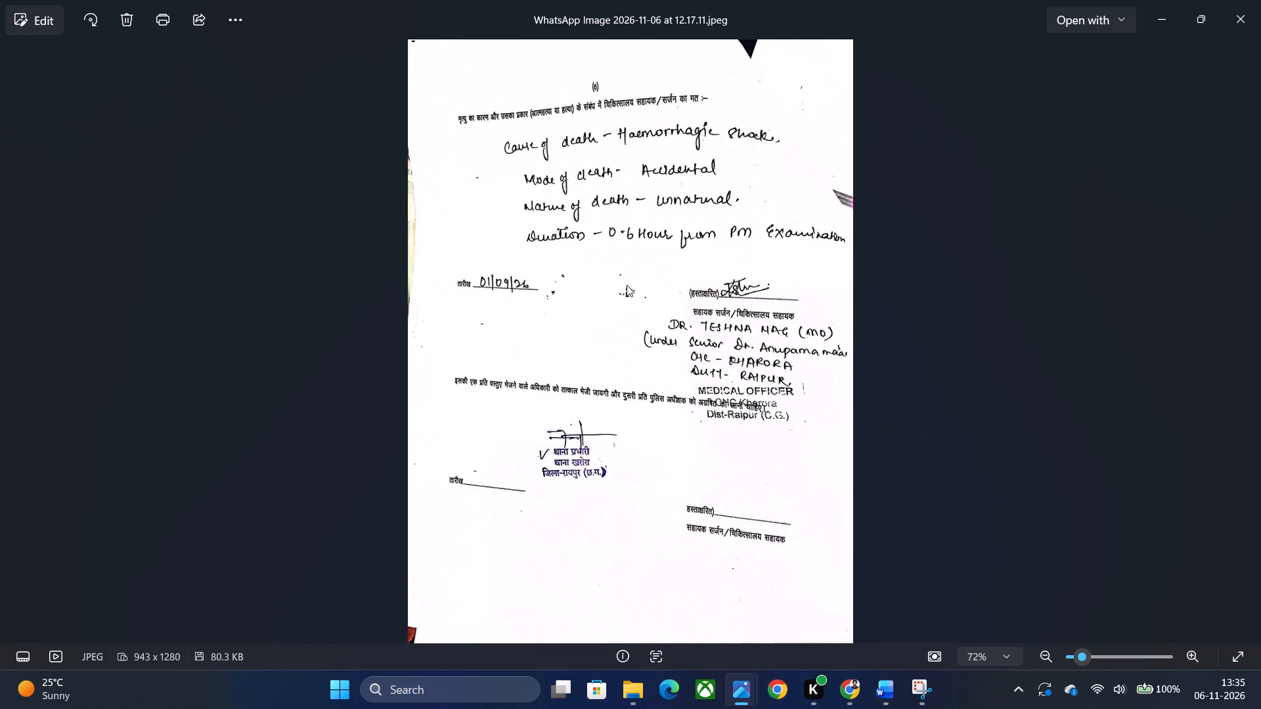
key("Left")
key("Left")
key("Left")
key("Left")
key("Left")
key("Left")
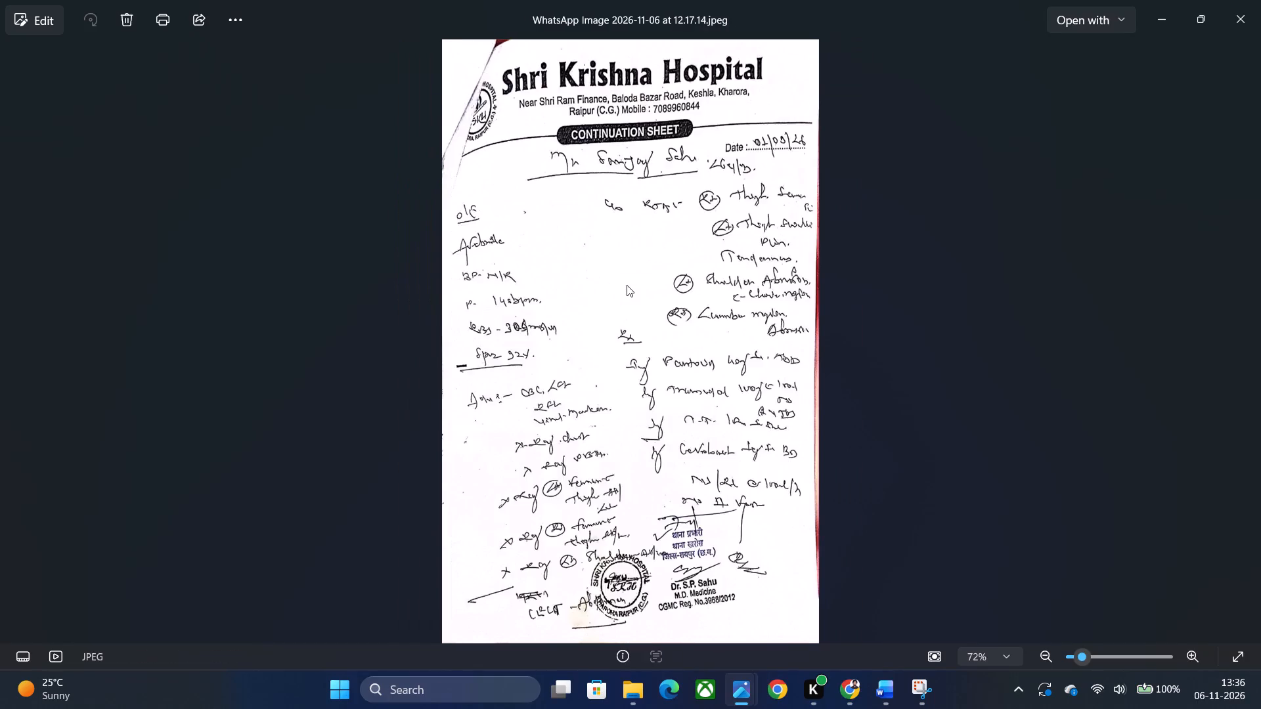
key("Left")
key("Left")
key("Left")
key("Left")
key("Left")
key("Left")
key("Left")
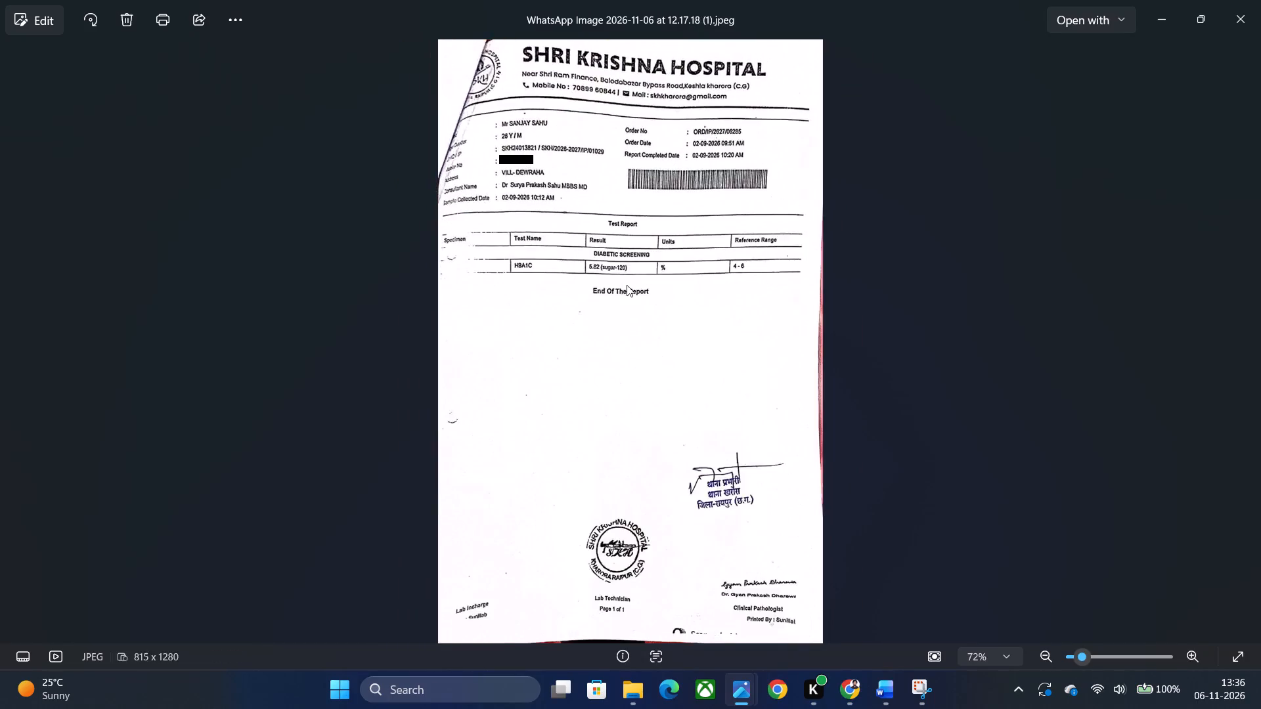
key("Left")
key("Left")
key("Left")
key("Left")
key("Left")
key("Left")
key("Left")
key("Left")
key("Left")
key("Left")
key("Left")
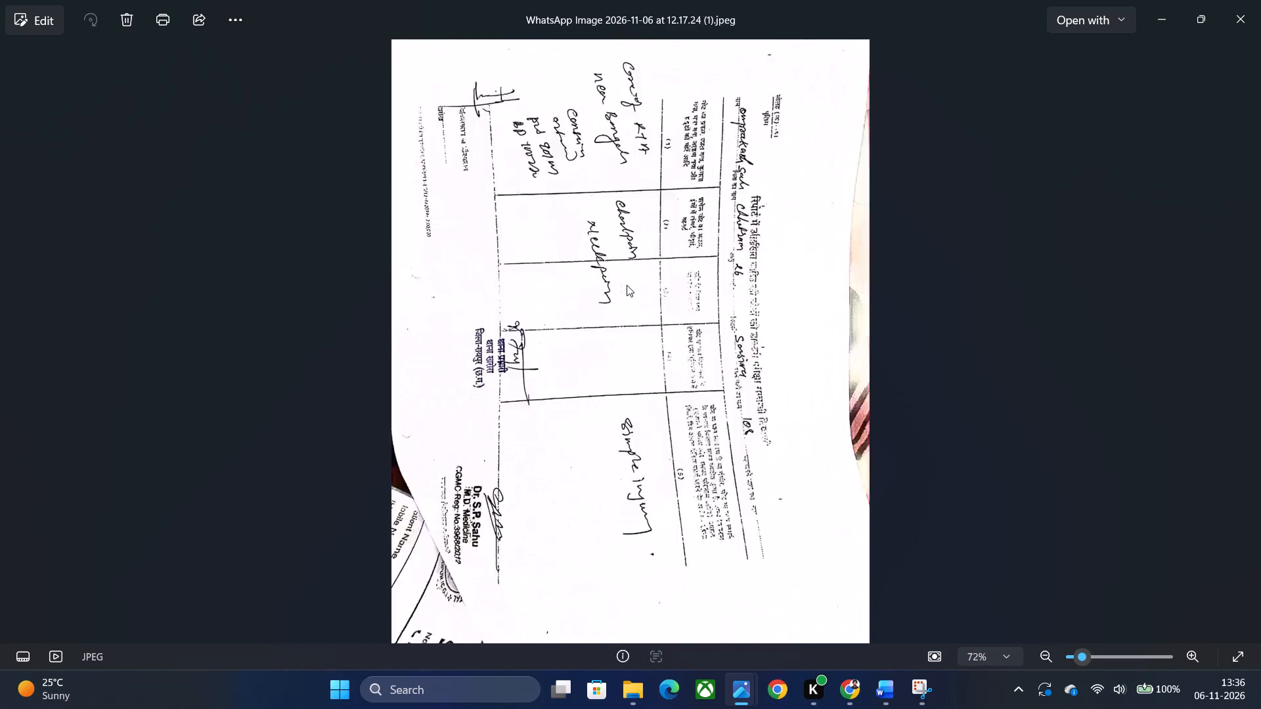
key("Left")
key("Left")
key("Left")
key("Left")
key("Left")
key("Left")
key("Left")
key("Left")
key("Left")
key("Left")
key("Left")
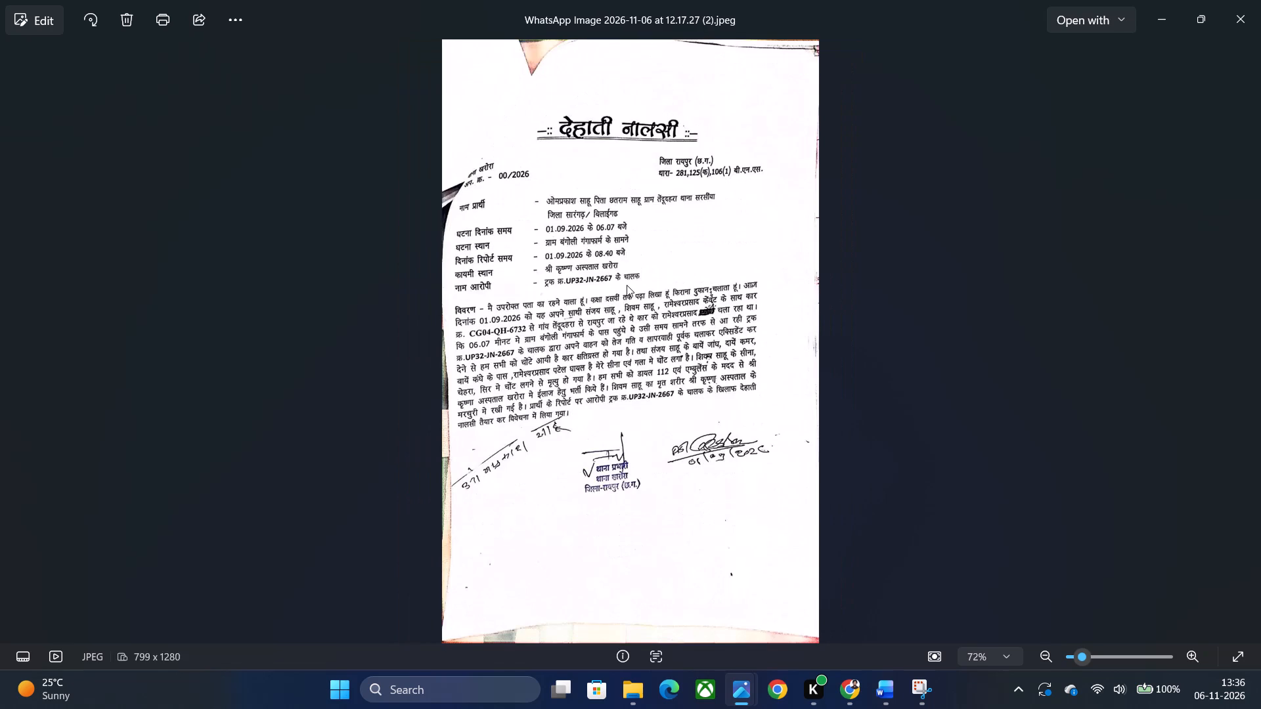
Go back through the scanned injury, hospital, police and panchnama papers to the Shri Krishna Hospital death notice.
key("Right")
key("Right")
key("Right")
key("Right")
key("Right")
key("Right")
key("Right")
key("Right")
key("Right")
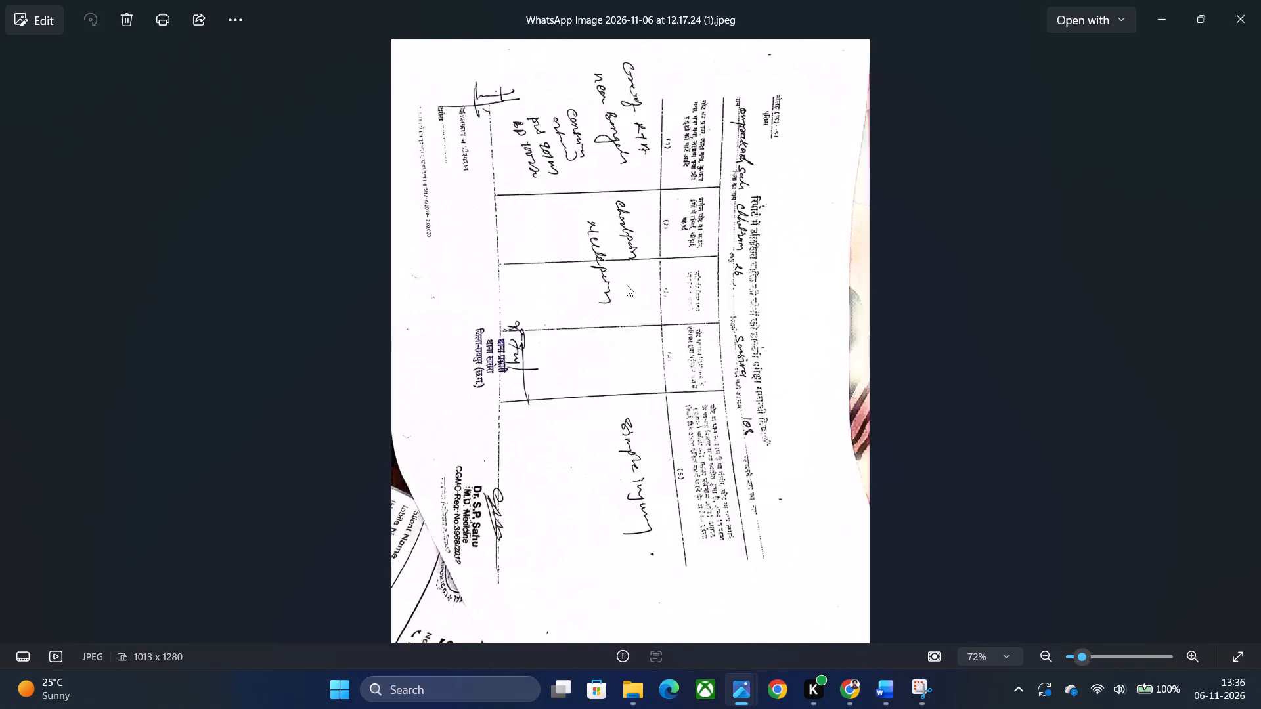
key("Right")
key("Right")
key("Right")
key("Right")
key("Right")
key("Right")
key("Right")
key("Right")
key("Right")
key("Right")
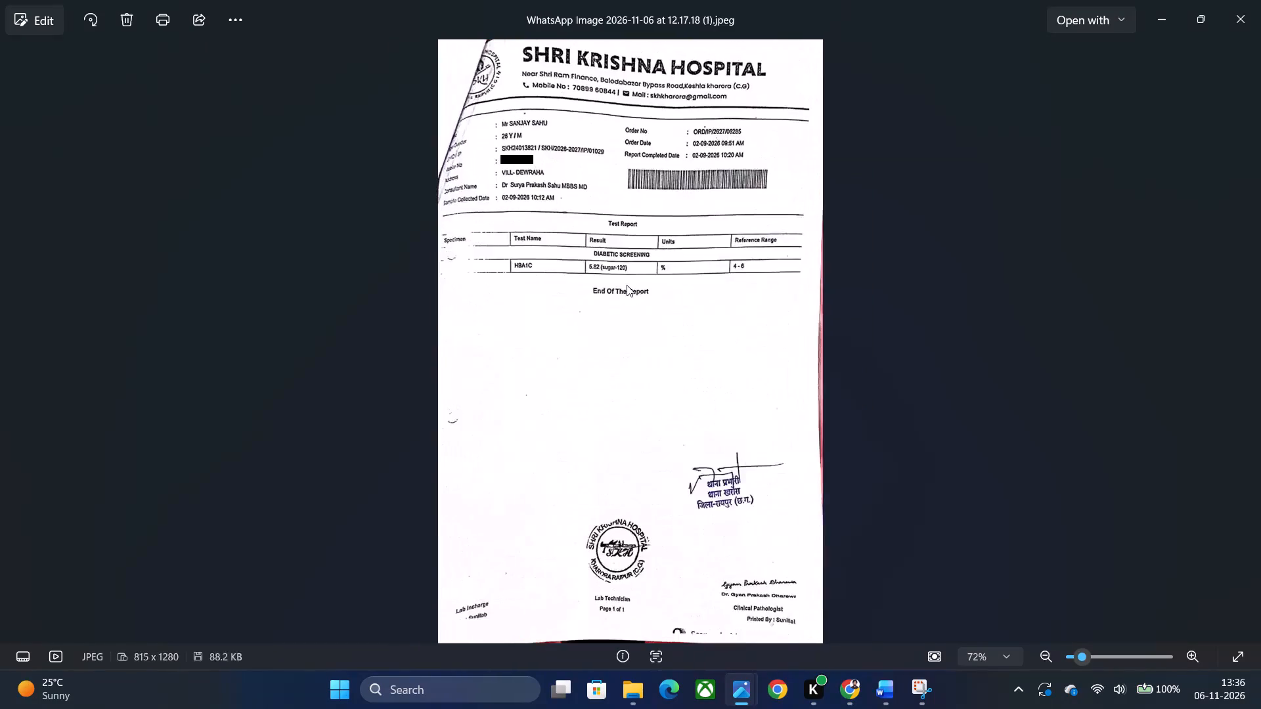
key("Right")
key("Right")
key("Right")
key("Right")
key("Right")
key("Right")
key("Right")
key("Right")
key("Right")
key("Right")
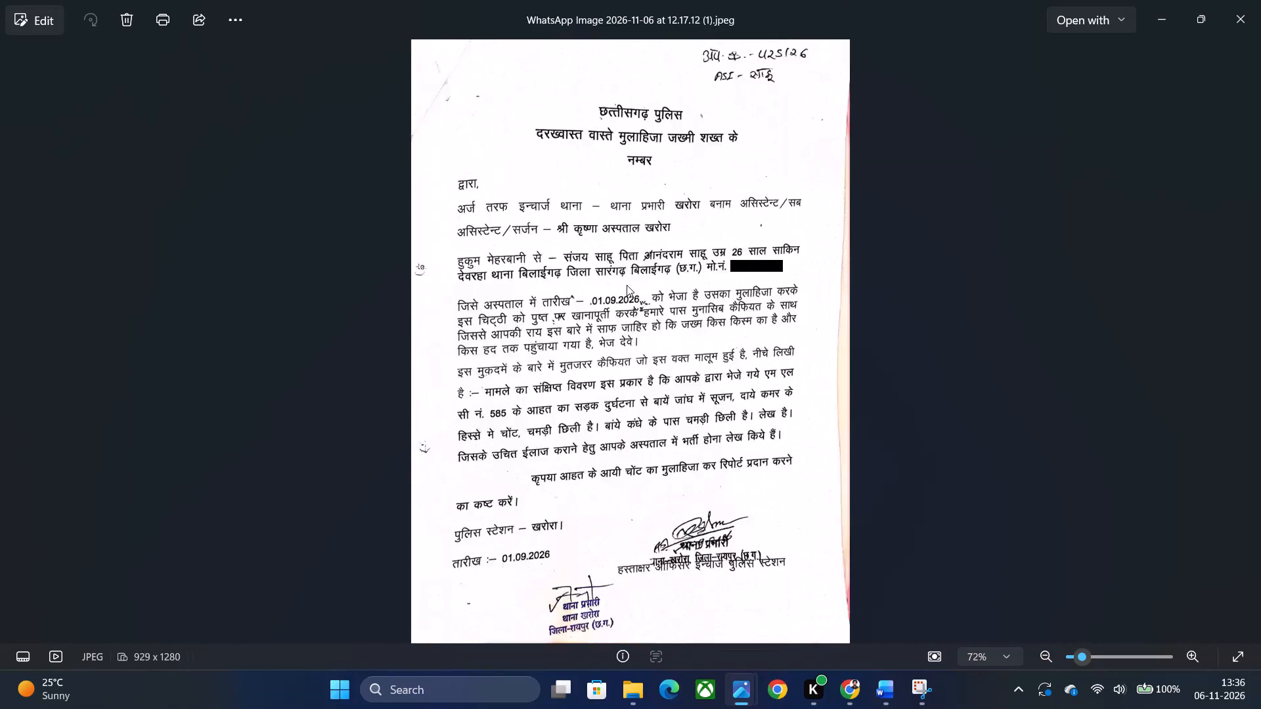
key("Right")
key("Right")
key("Right")
key("Right")
key("Right")
key("Right")
key("Right")
key("Right")
key("Right")
key("Right")
key("Right")
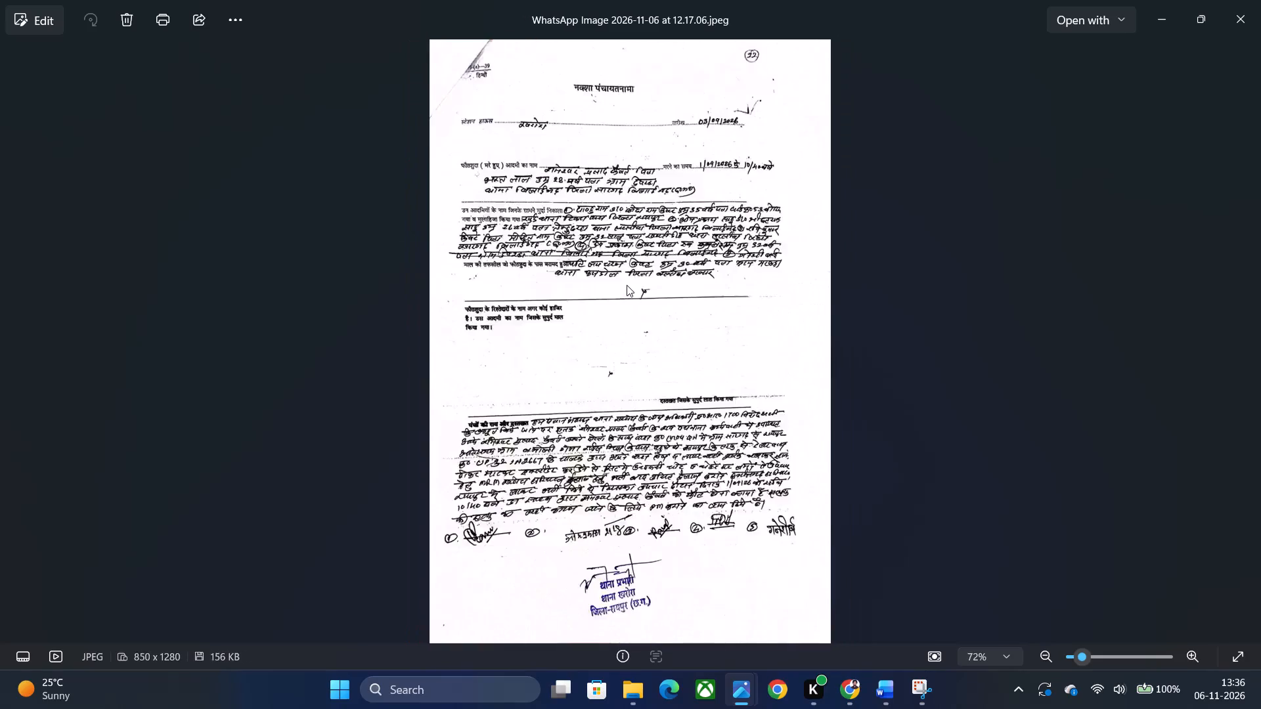
key("Right")
key("Right")
key("Right")
key("Right")
key("Right")
key("Right")
key("Right")
Switch to the Word report and delete the empty row 17 from the numbered findings table.
key("alt+Tab")
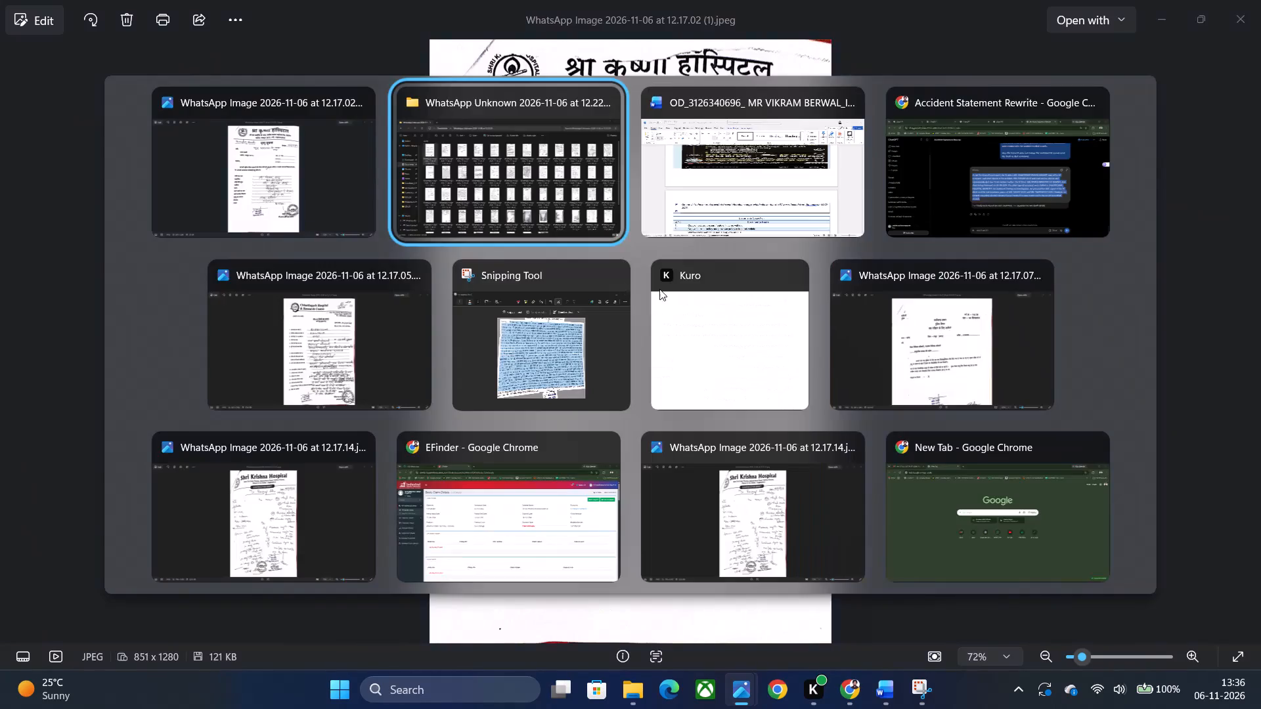
key("alt+Tab")
key("alt+Tab")
key("alt+Tab")
scroll(292, 441, "down", 3)
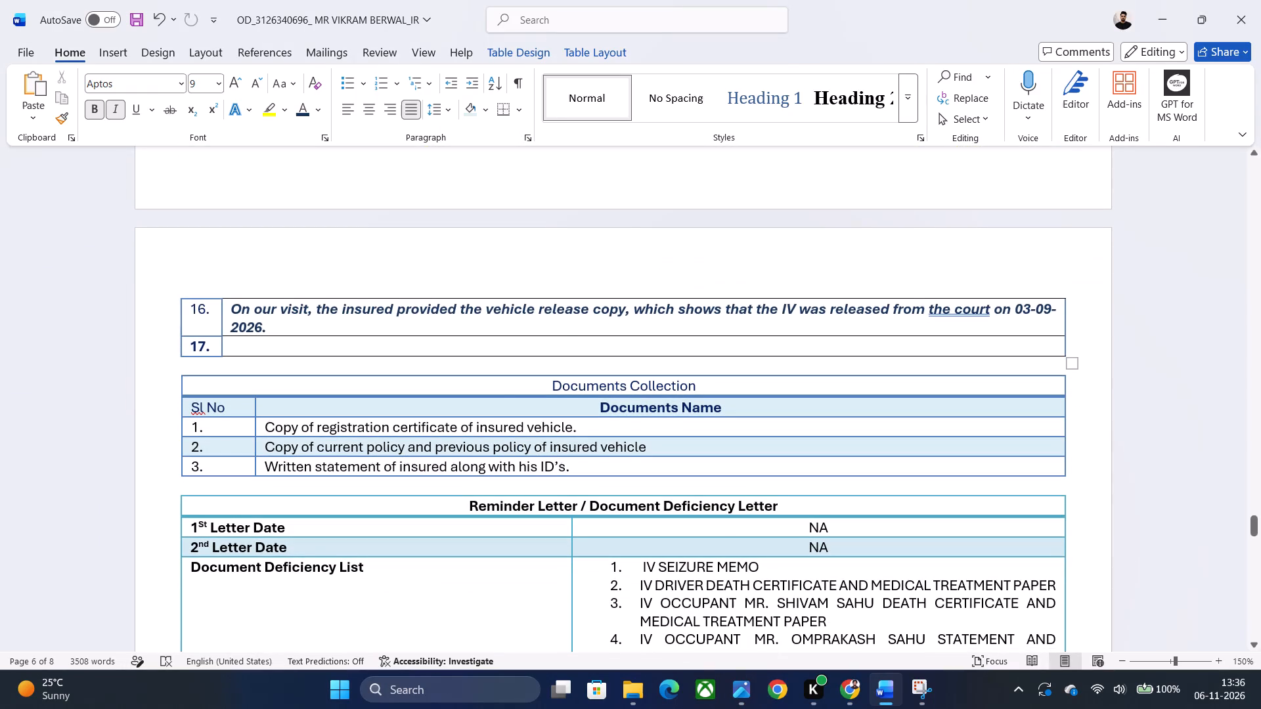
left_click_drag(208, 345, 246, 344)
right_click(246, 343)
left_click(315, 204)
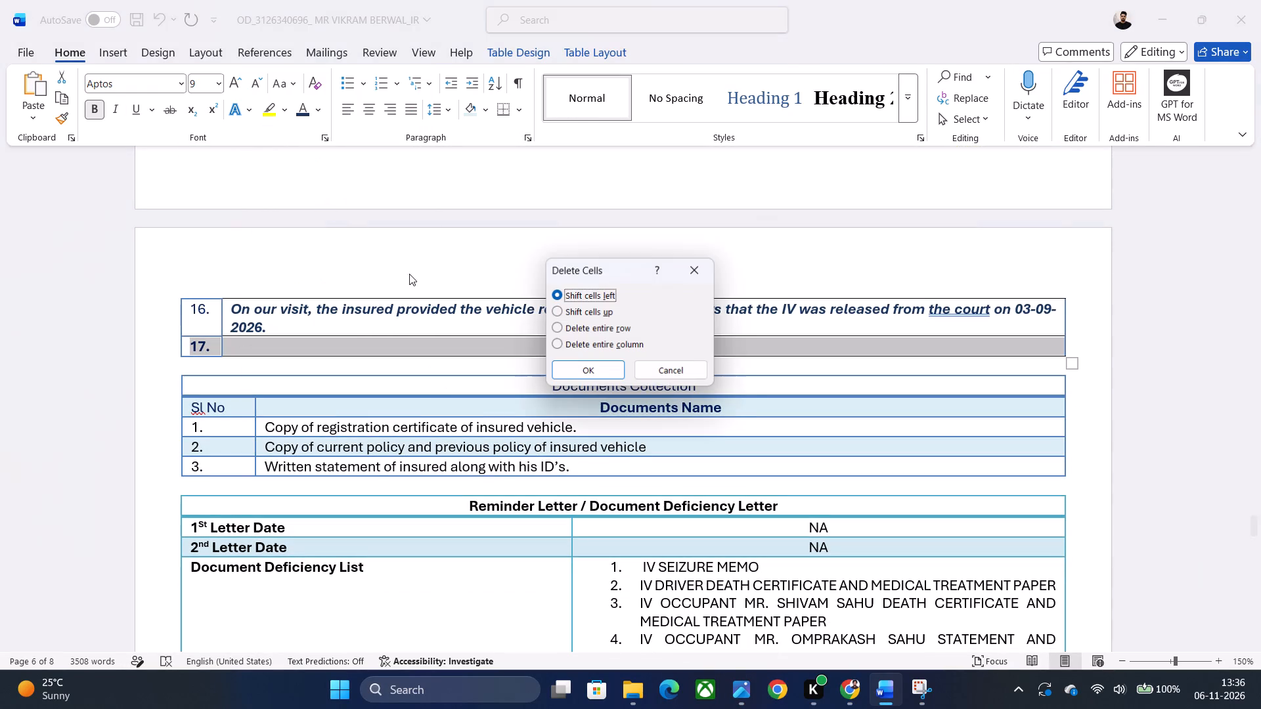
left_click(581, 362)
Check the scanned hospital death notice against the report's Document Deficiency List, ending at the list's third entry.
scroll(704, 365, "down", 4)
key("alt+Tab")
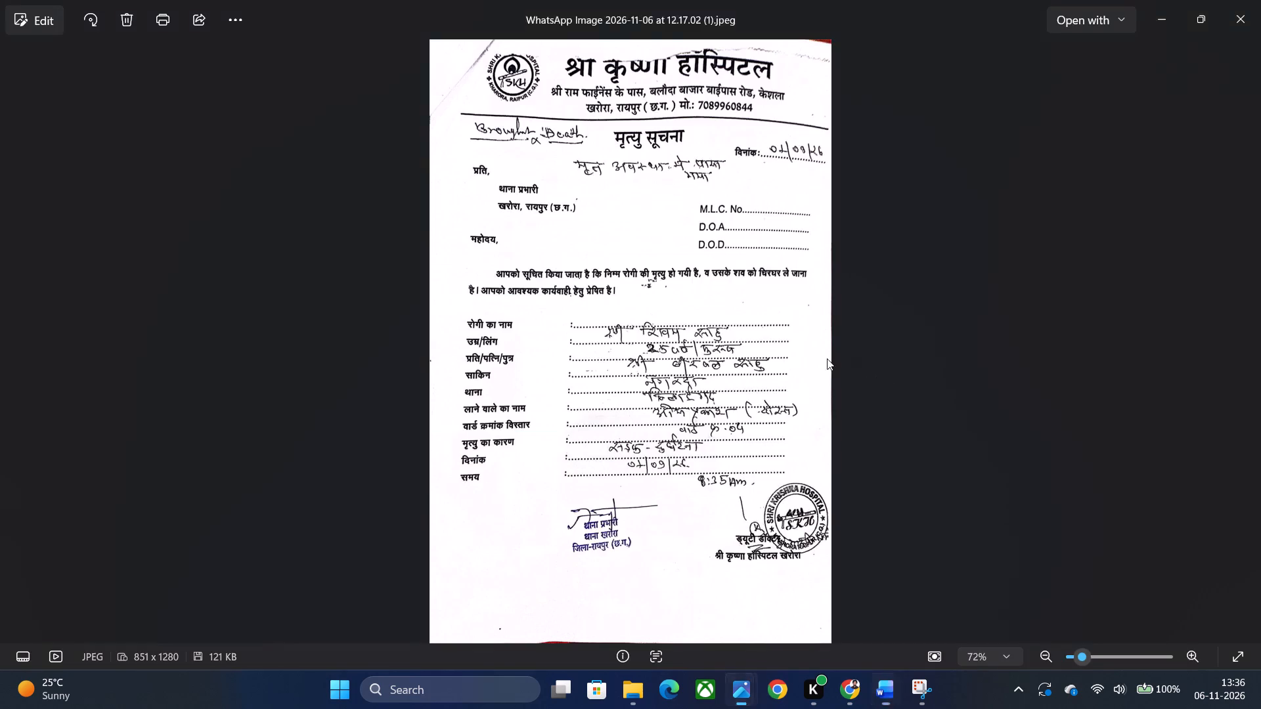
key("alt+Tab")
left_click(707, 340)
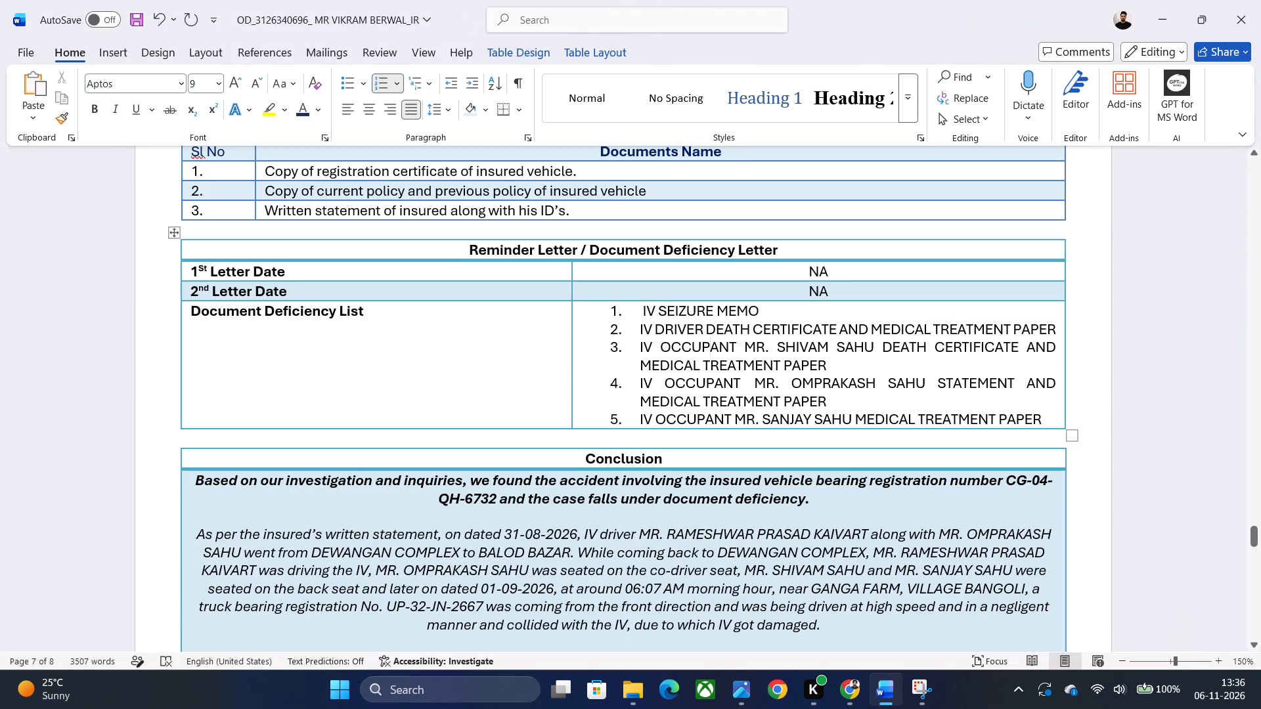
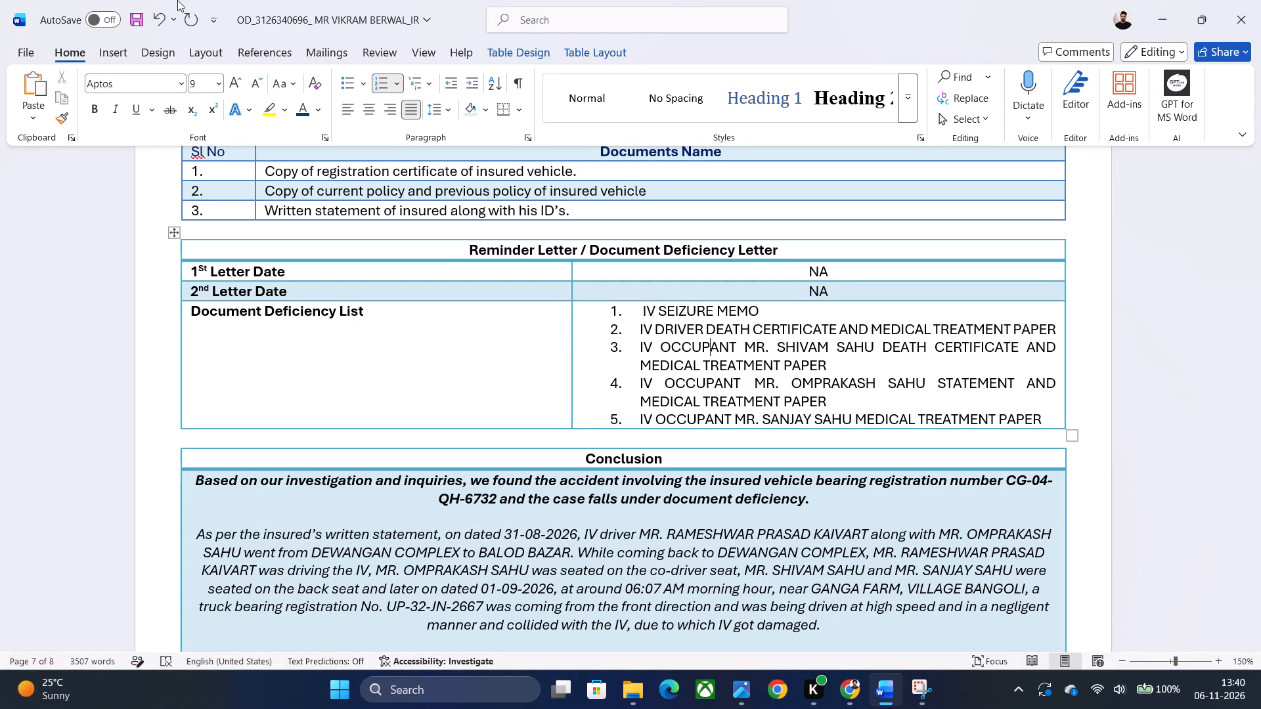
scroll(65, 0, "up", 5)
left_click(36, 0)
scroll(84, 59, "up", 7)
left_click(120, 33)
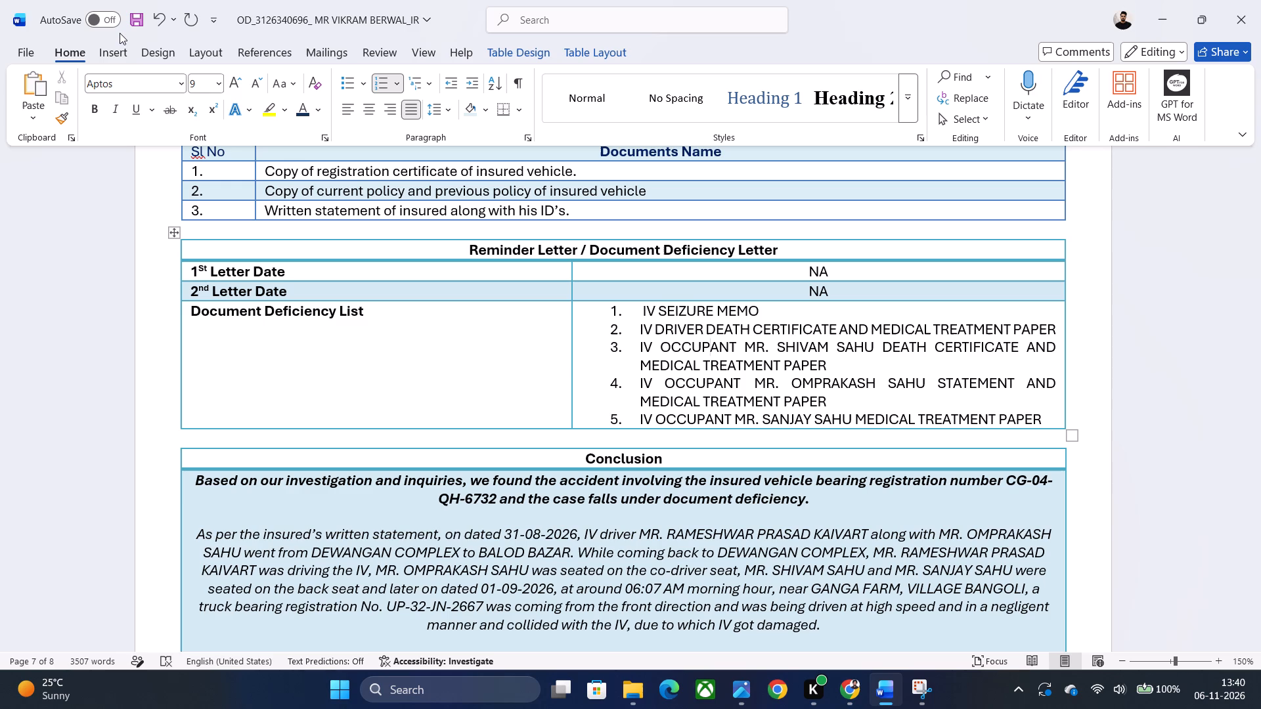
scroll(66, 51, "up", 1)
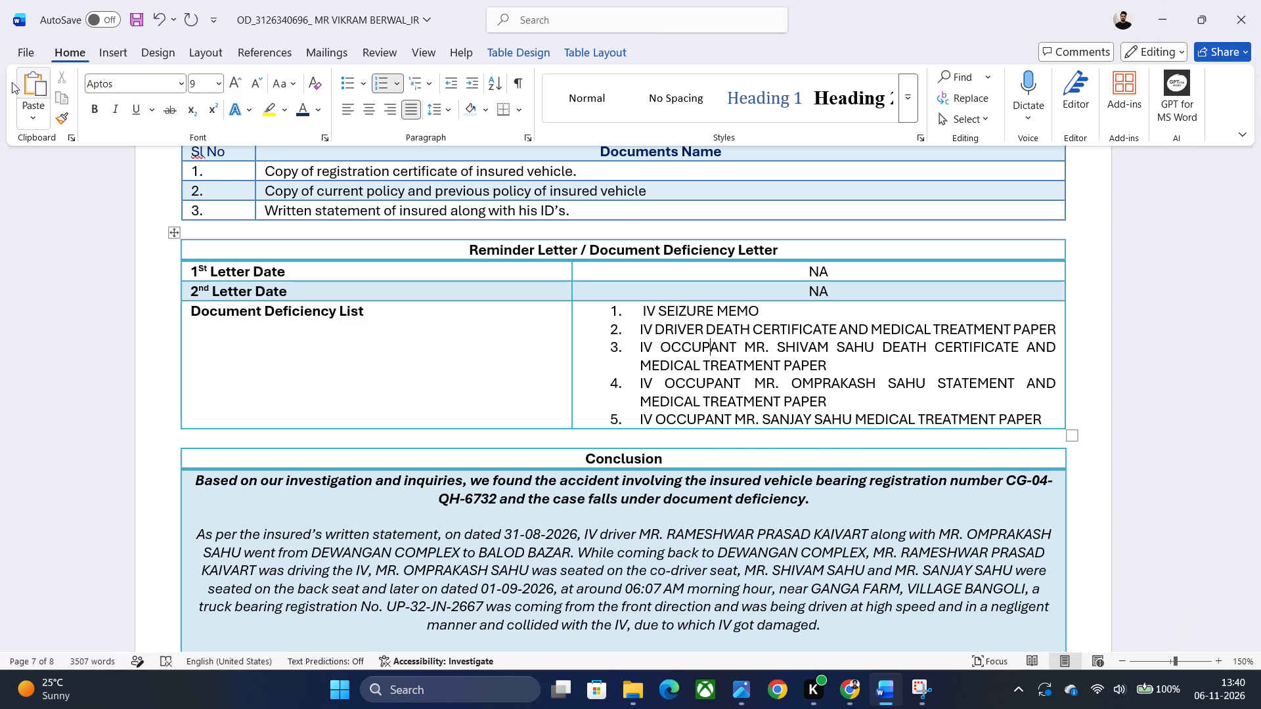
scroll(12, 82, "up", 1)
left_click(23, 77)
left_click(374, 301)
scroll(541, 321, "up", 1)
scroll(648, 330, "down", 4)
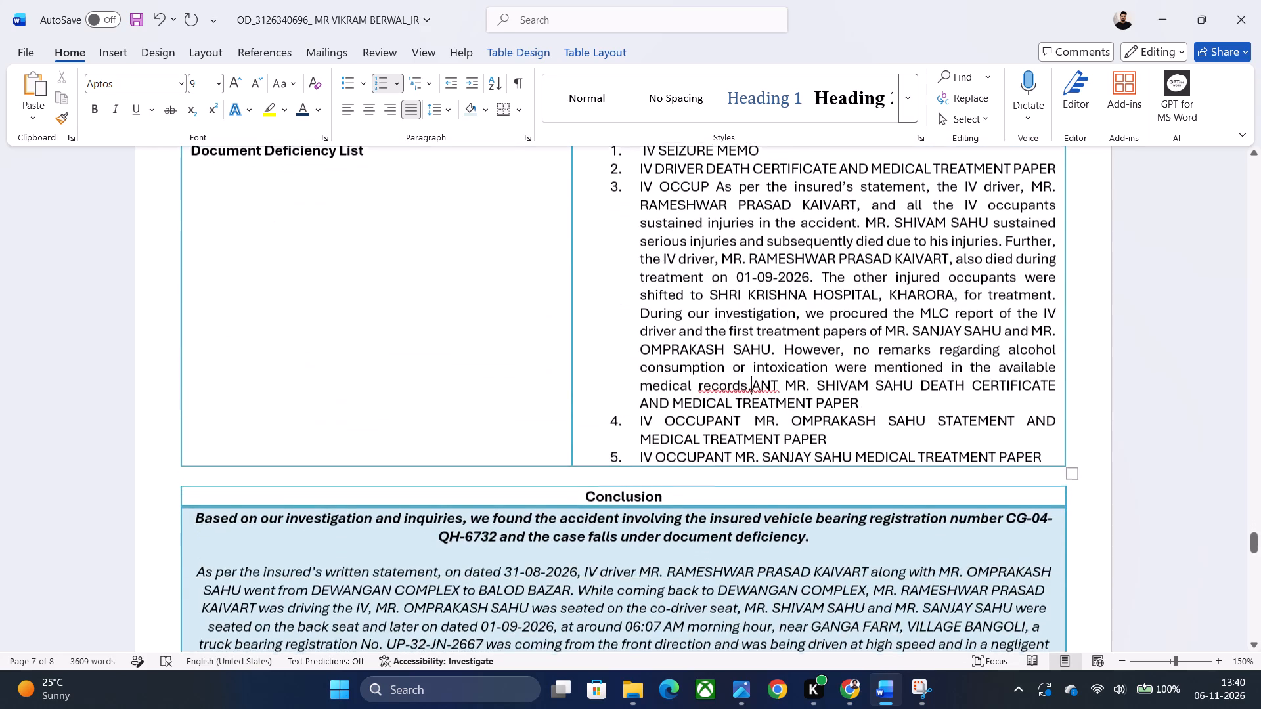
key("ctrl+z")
Compare the scanned Shri Krishna Hospital death notice with the driver and occupant entries in the report's Document Deficiency List.
left_click(779, 339)
scroll(782, 339, "up", 1)
left_click(782, 442)
key("alt+Tab")
key("alt+Tab")
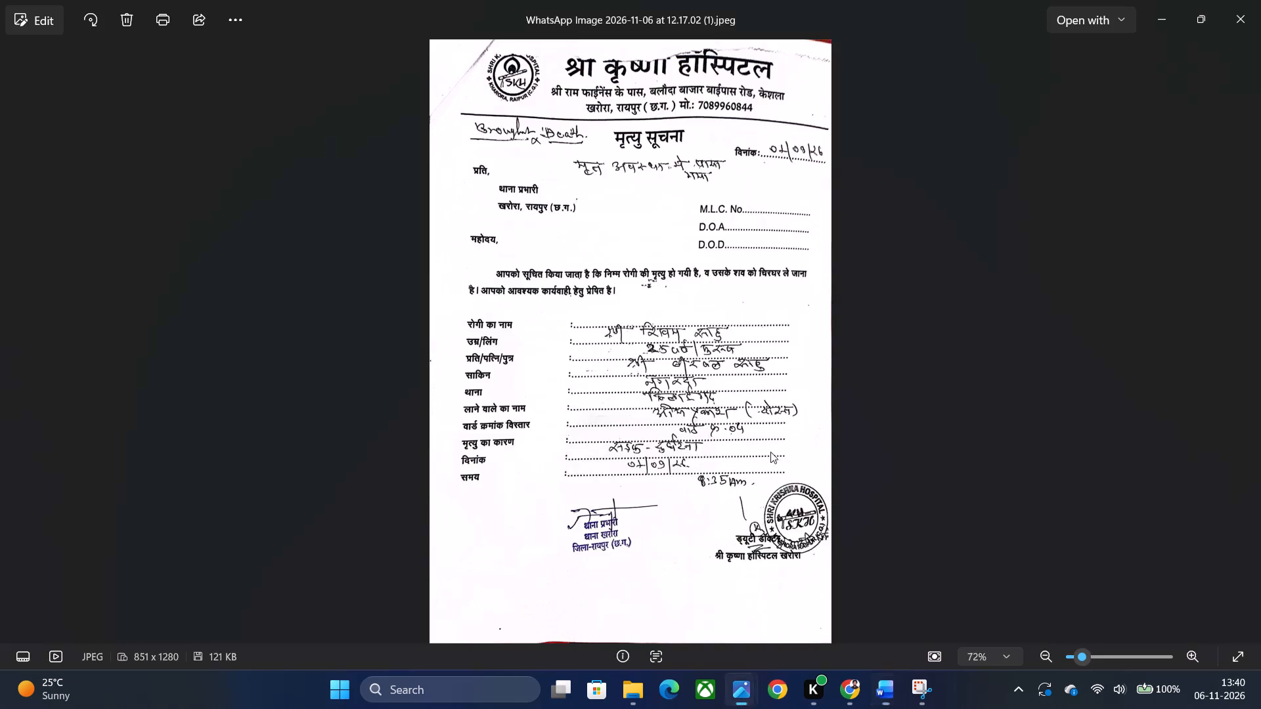
left_click(770, 450)
key("alt+Tab")
key("alt+Tab")
left_click(912, 434)
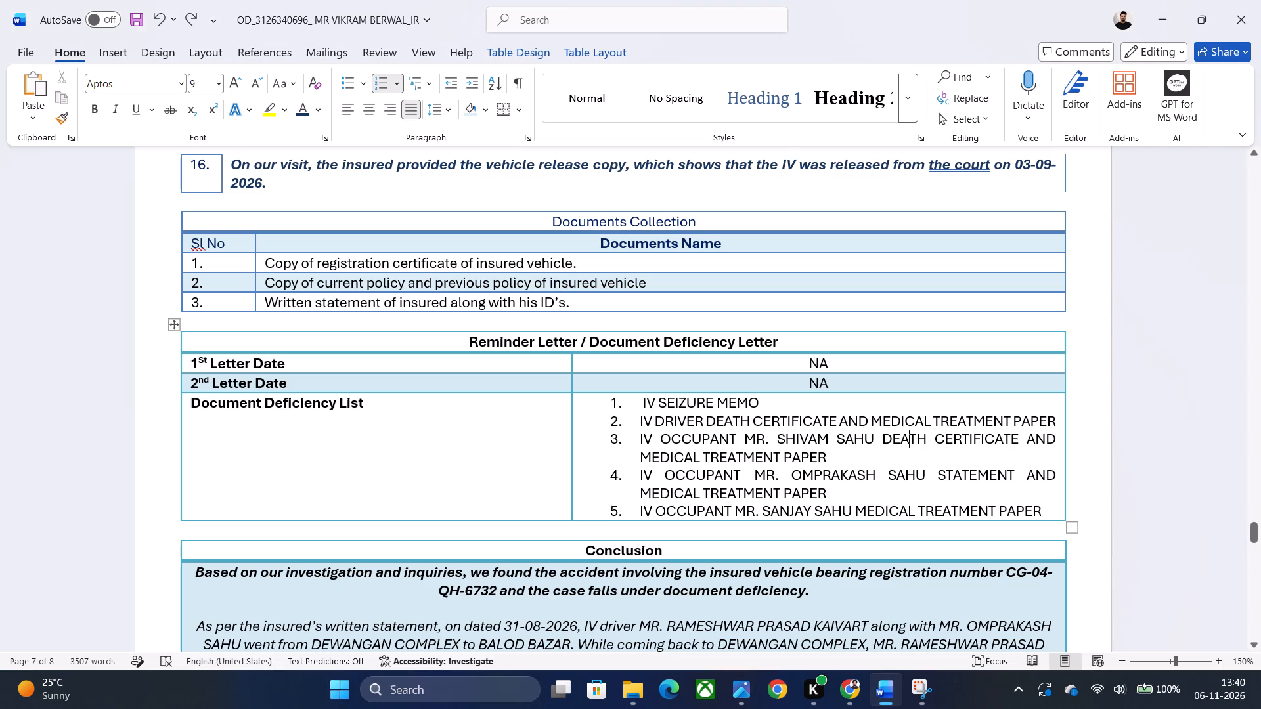
left_click(846, 419)
left_click(720, 439)
left_click(868, 444)
scroll(801, 456, "down", 1)
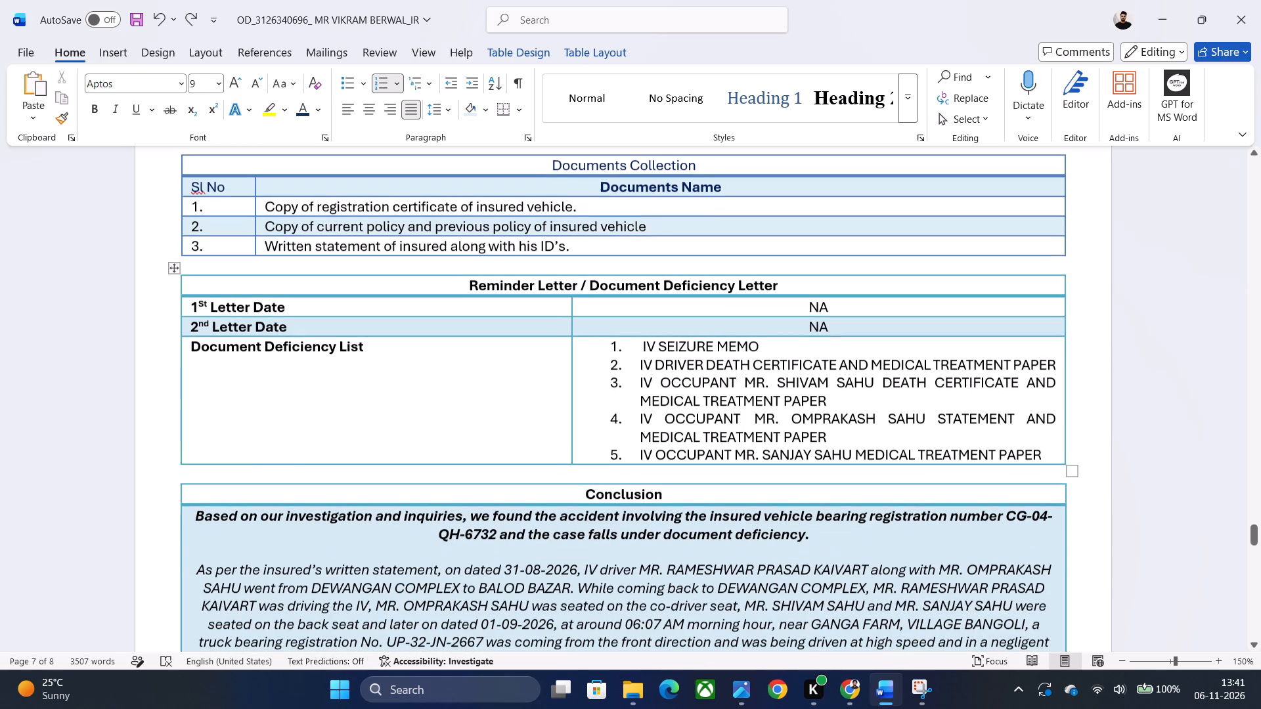
Delete entries 4 and 5, the occupants' statement and medical treatment papers, from the Document Deficiency List, leaving no empty line.
left_click_drag(652, 418, 658, 418)
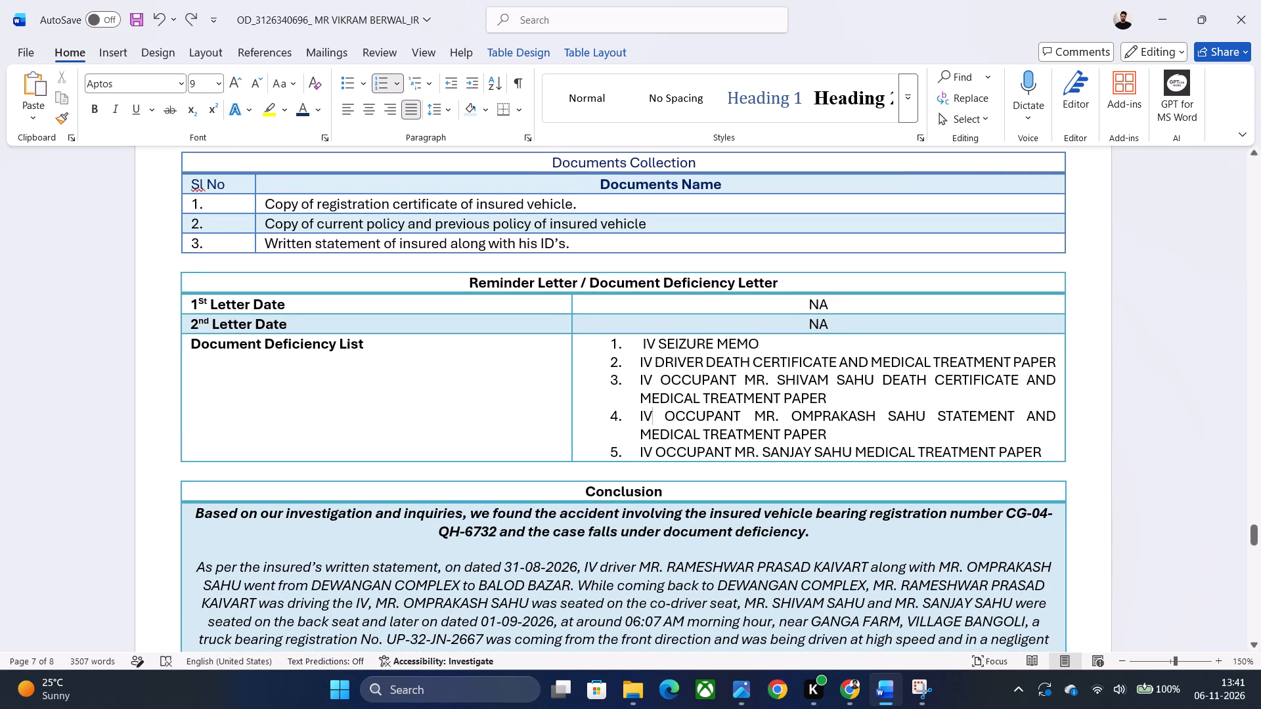
left_click_drag(658, 418, 824, 431)
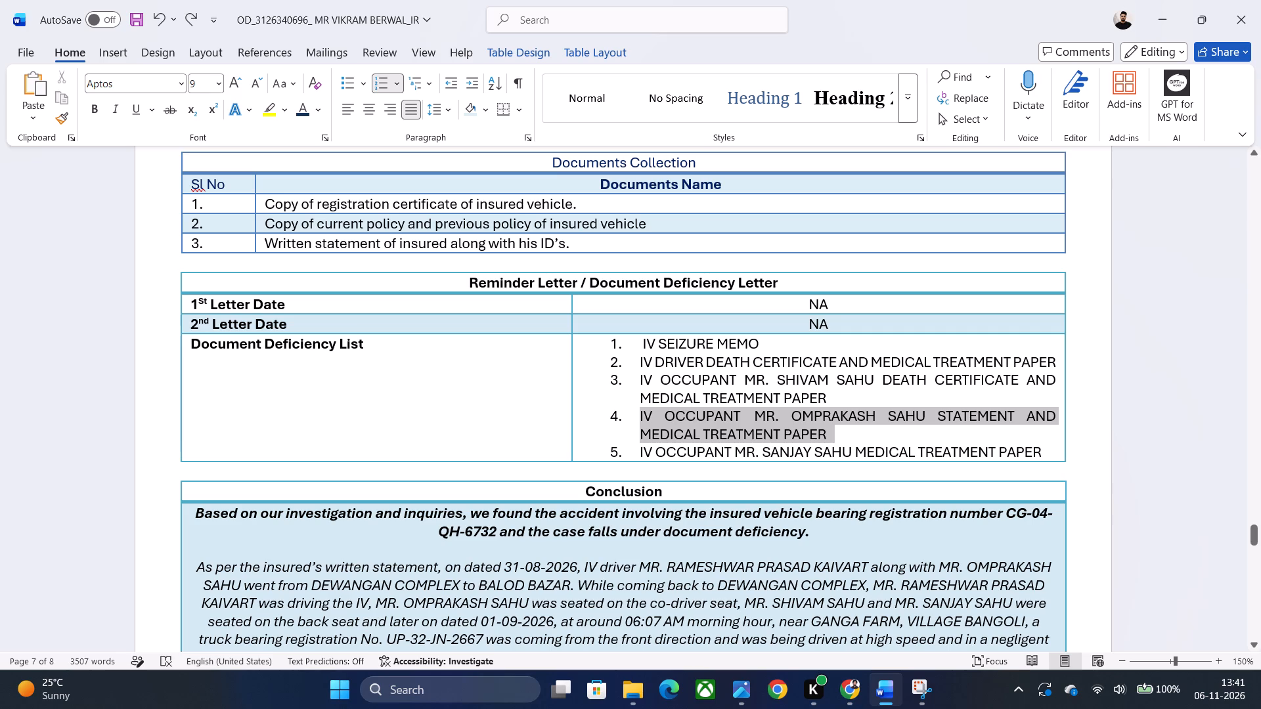
left_click_drag(824, 431, 1034, 449)
key("BackSpace")
key("BackSpace")
key("BackSpace")
key("BackSpace")
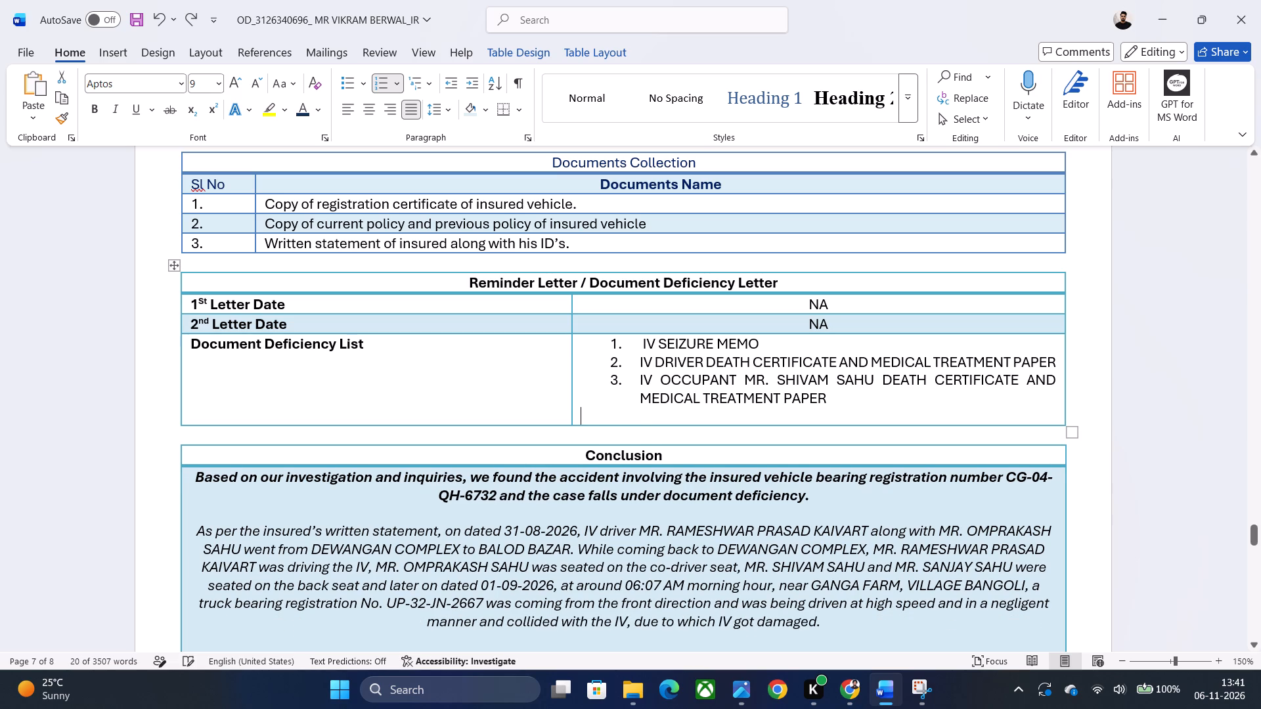
key("BackSpace")
Check the scanned hospital paper once more against the report's Document Deficiency List.
key("alt+Tab")
key("alt+Tab")
scroll(743, 462, "up", 3)
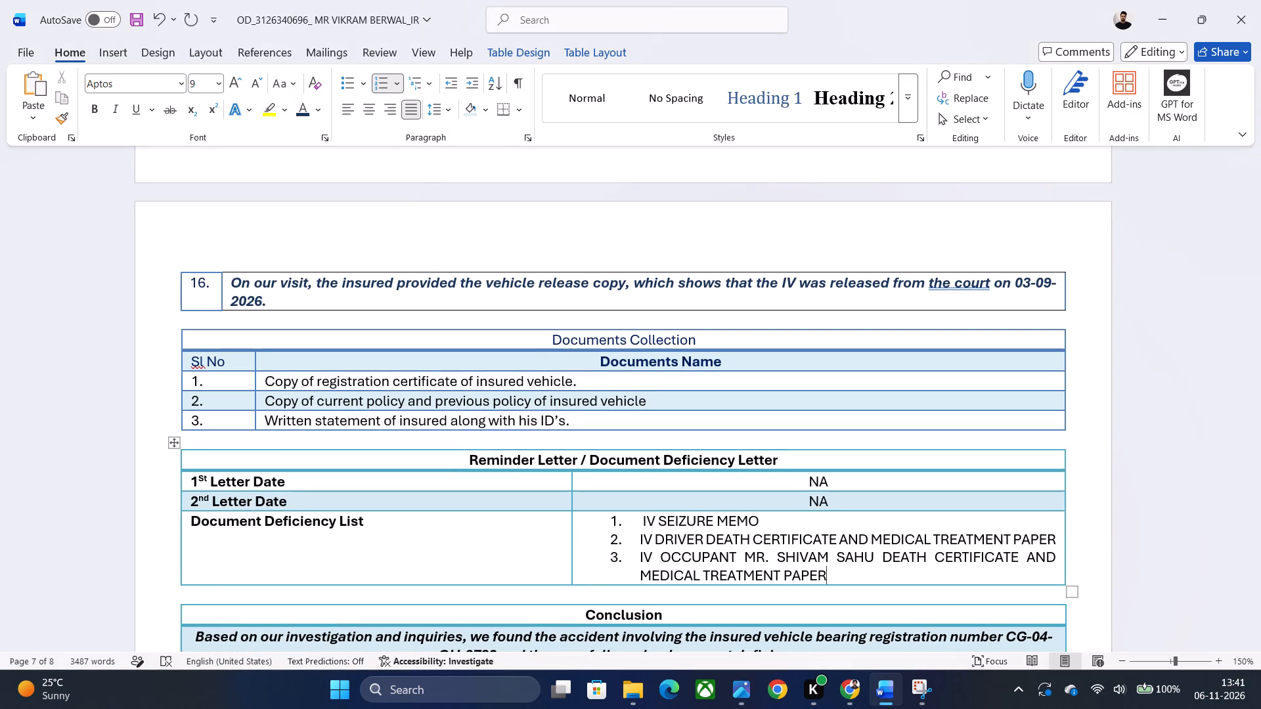
Check the Investigation Status paragraph in the report's Conclusion against the scanned case papers.
scroll(579, 409, "down", 5)
scroll(571, 396, "down", 3, "ctrl")
left_click(574, 431)
scroll(675, 431, "down", 5)
key("alt+Tab")
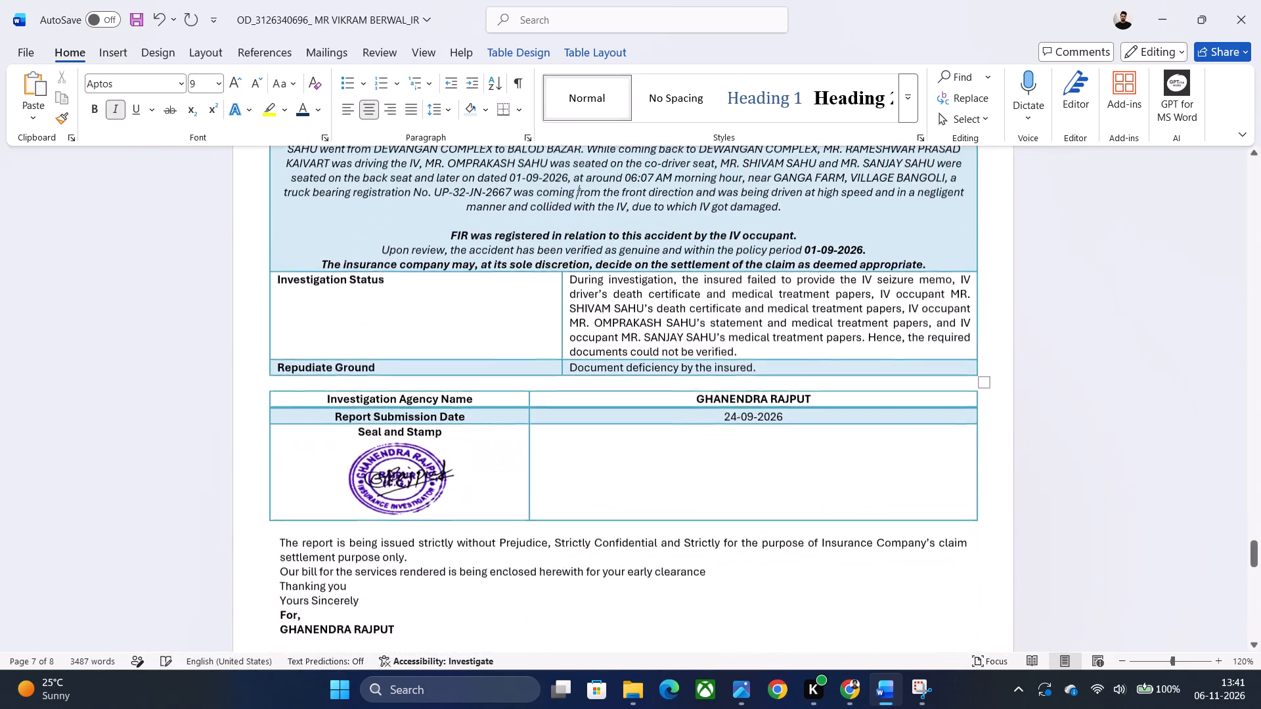
key("alt+Tab")
scroll(696, 411, "down", 4)
scroll(606, 414, "up", 4)
left_click(465, 306)
key("Tab")
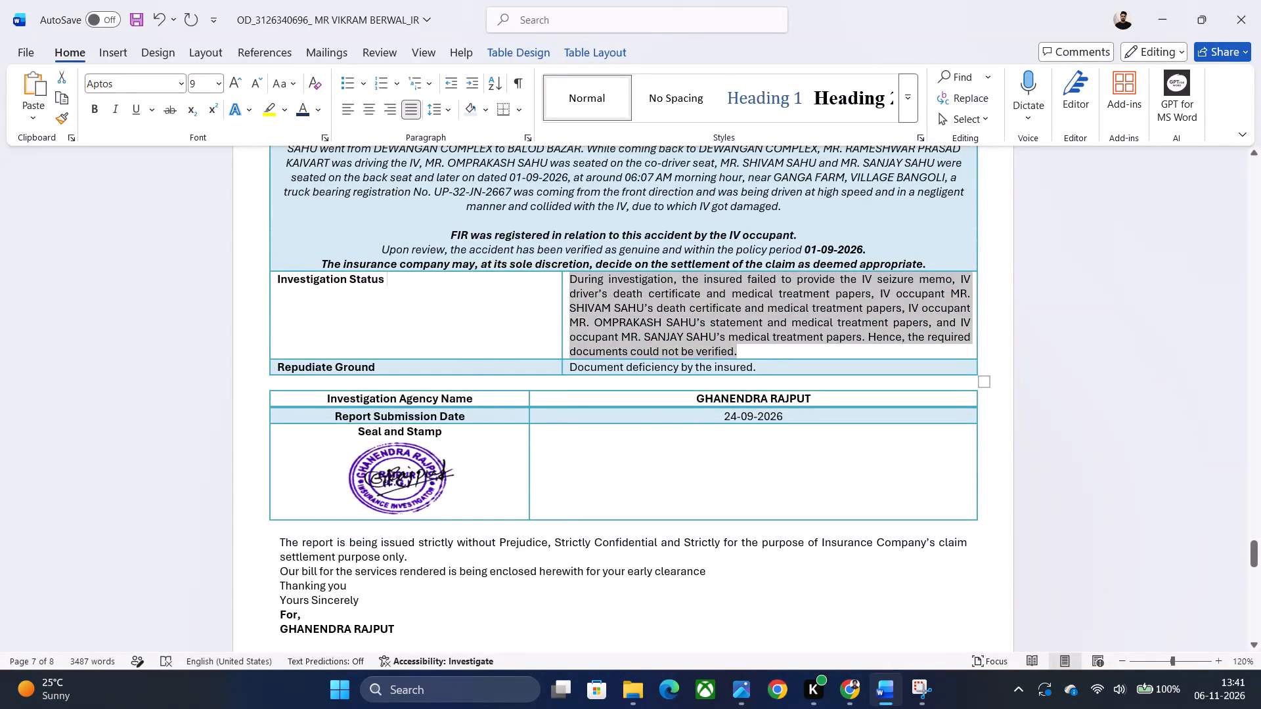
key("alt+Tab")
key("alt+Tab")
scroll(743, 418, "up", 1)
left_click(793, 364)
key("alt+Tab")
key("alt+Tab")
left_click(904, 353)
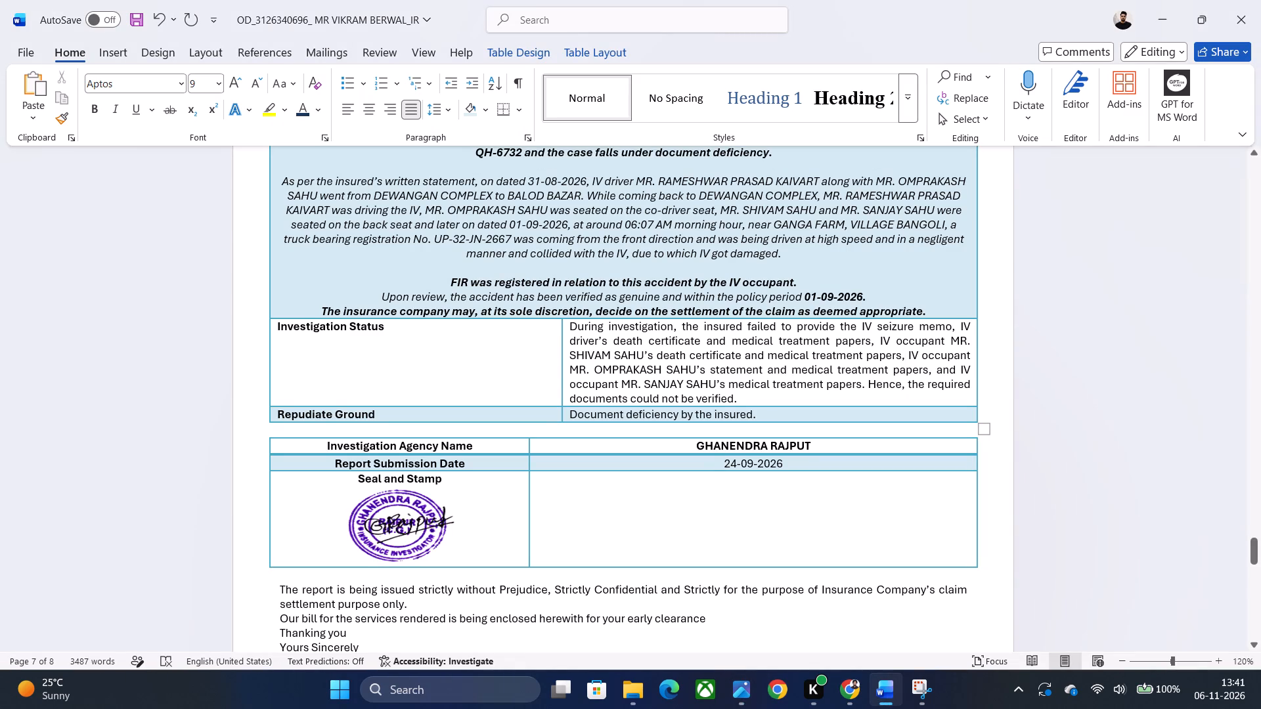
Compare the Investigation Status wording about the two surviving occupants' statement and medical treatment papers with the scanned papers.
left_click(784, 351)
left_click(692, 377)
key("alt+Tab")
key("alt+Tab")
left_click(730, 376)
key("alt+Tab")
key("alt+Tab")
key("alt+Tab")
key("alt+Tab")
left_click(902, 375)
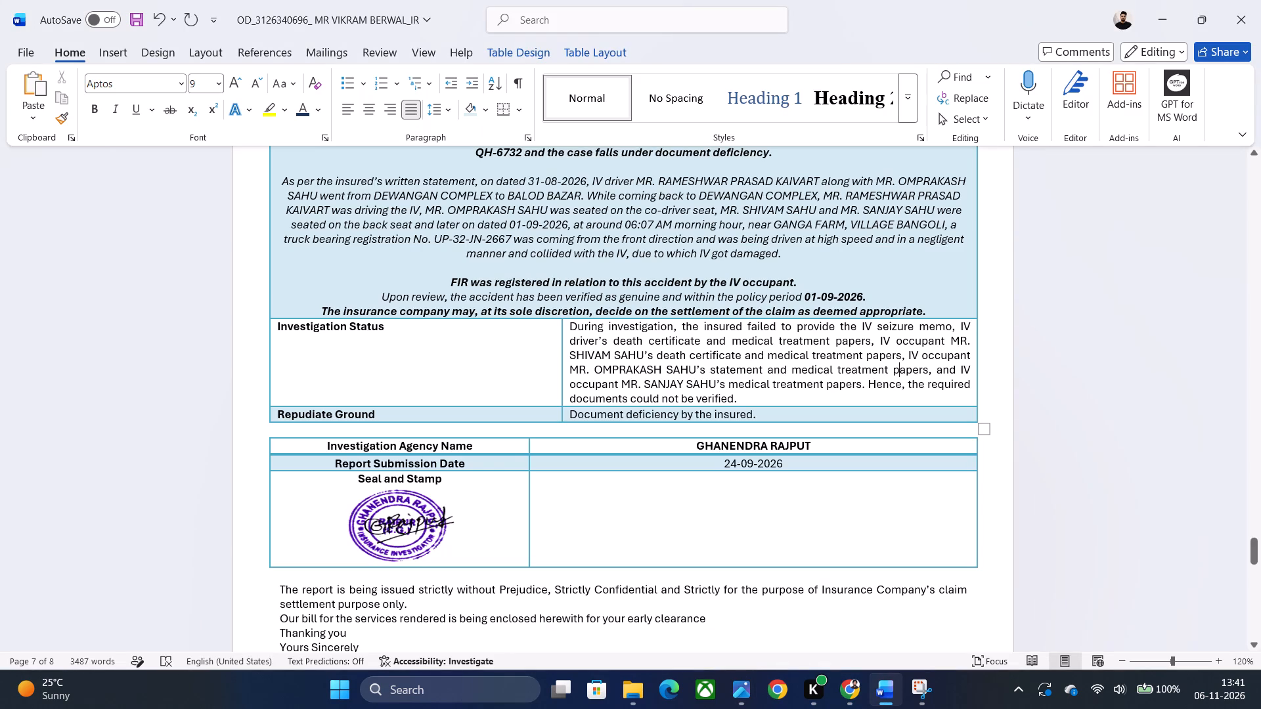
left_click(604, 385)
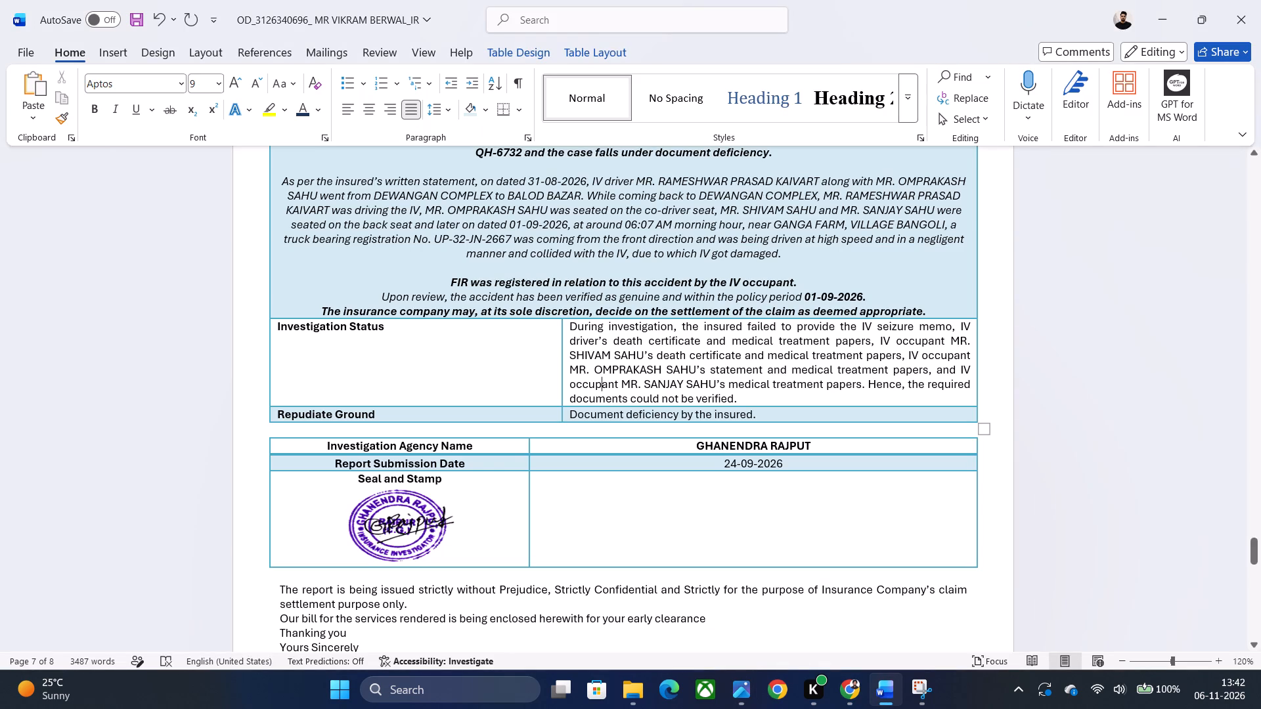
key("alt+Tab")
key("alt+Tab")
left_click(724, 386)
Delete "and medical treatment papers," after the co-driver-seat occupant's "statement" in the Investigation Status paragraph.
left_click_drag(774, 370, 899, 370)
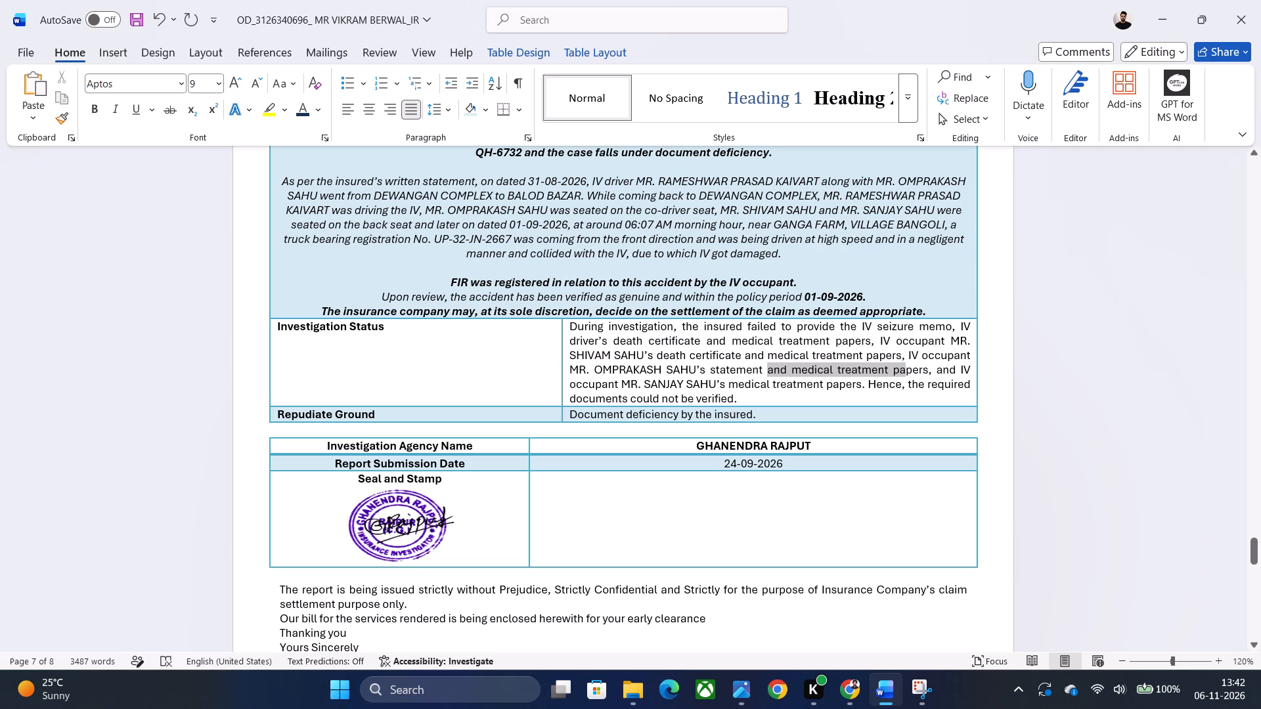
left_click_drag(899, 370, 927, 371)
left_click_drag(927, 371, 931, 371)
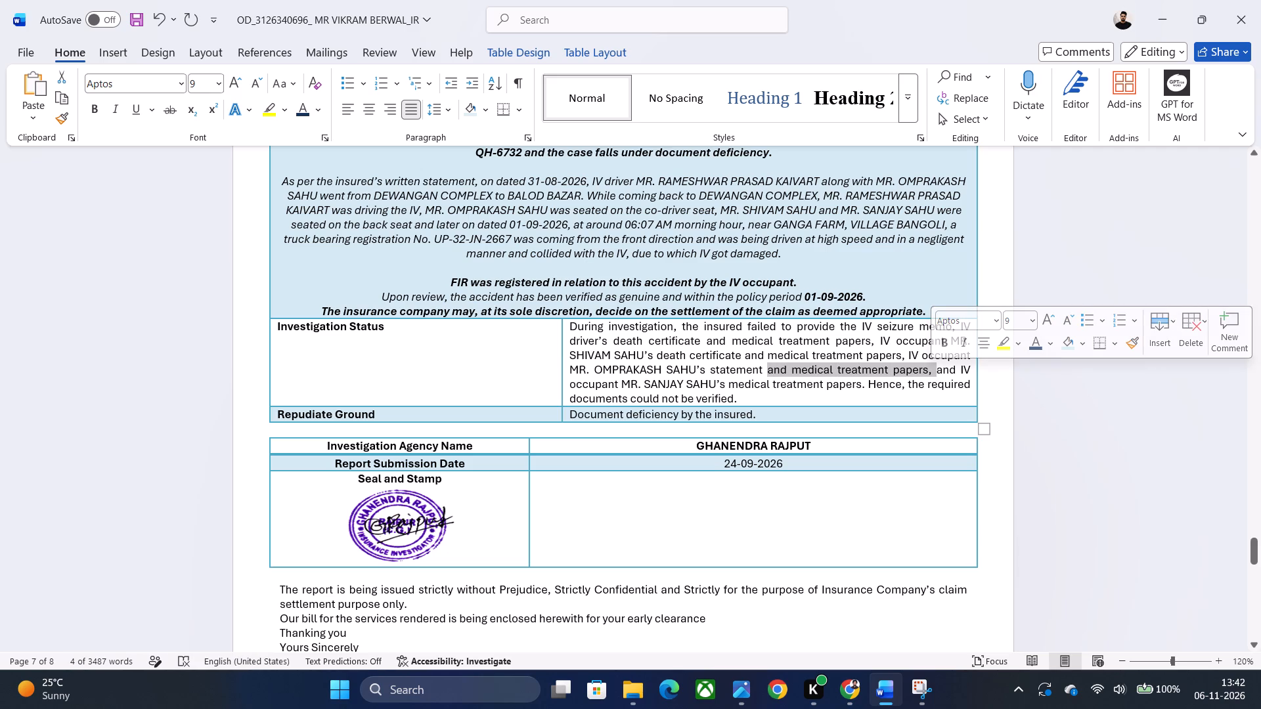
key("BackSpace")
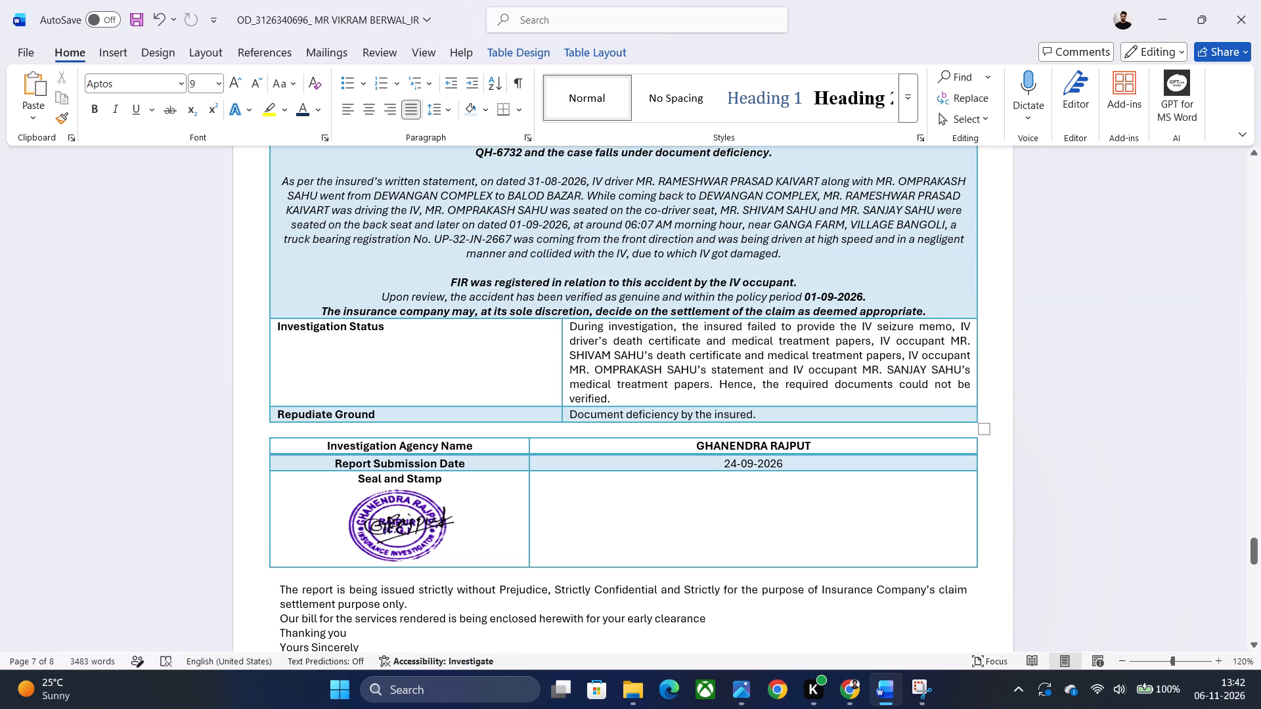
Delete "medical treatment papers." after the last-named occupant, just before "Hence", in the Investigation Status paragraph.
left_click_drag(579, 385, 679, 388)
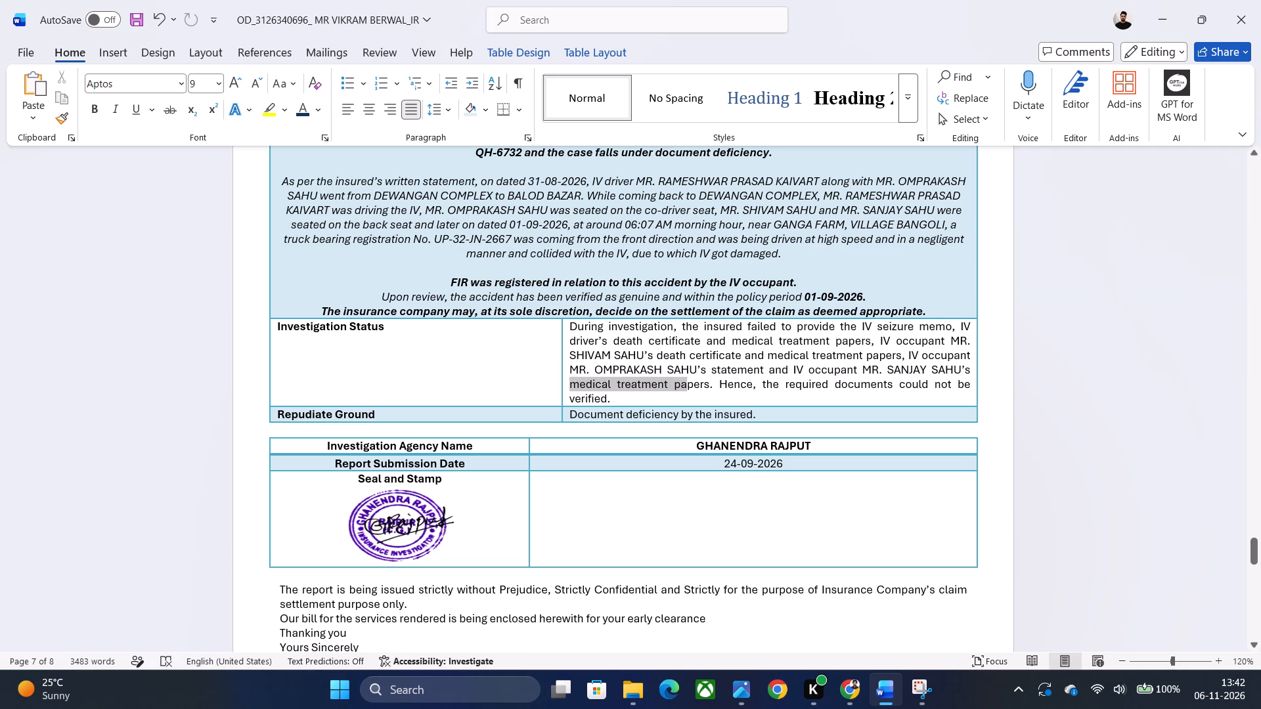
left_click_drag(679, 388, 713, 389)
left_click_drag(713, 389, 711, 387)
key("BackSpace")
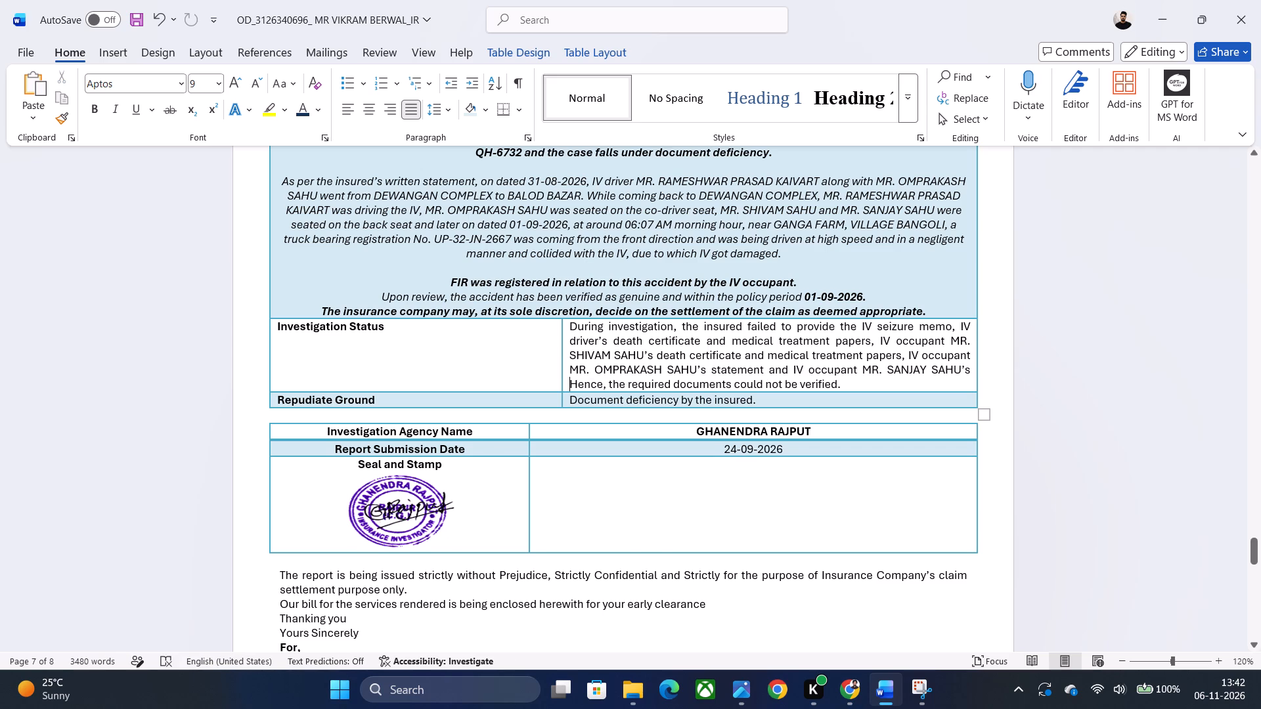
Move "statement" from after the co-driver-seat occupant's name to after the last-named occupant's, ending that sentence with a full stop before "Hence".
key("alt+Tab")
key("alt+Tab")
left_click_drag(707, 370, 713, 370)
left_click_drag(713, 370, 759, 369)
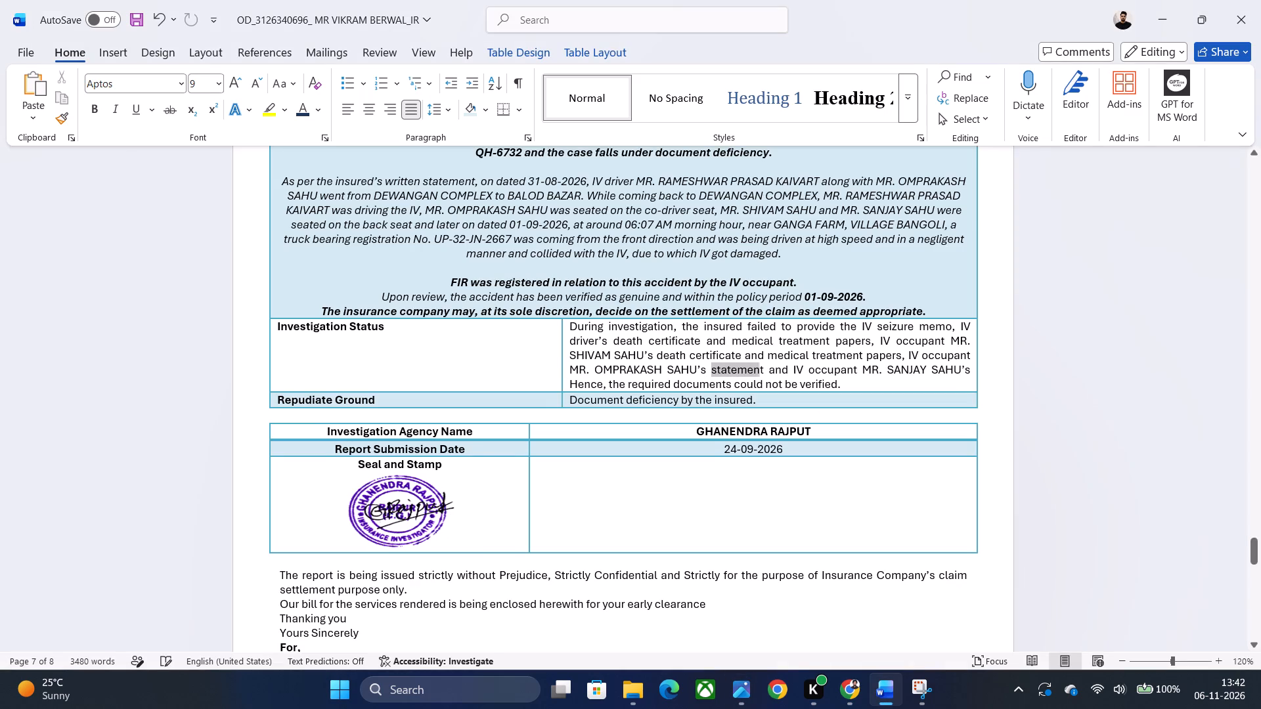
left_click_drag(759, 369, 761, 369)
left_click(727, 375)
left_click_drag(712, 371, 739, 371)
left_click_drag(739, 371, 765, 371)
key("ctrl+x")
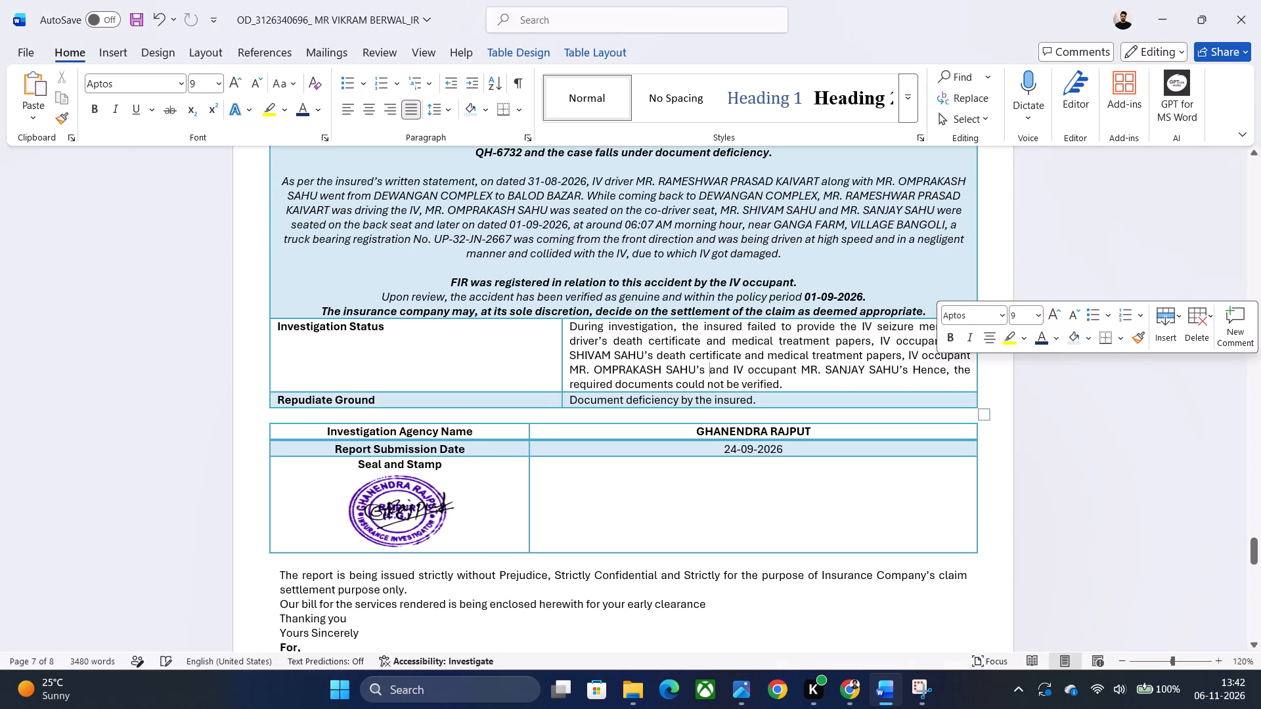
left_click(948, 368)
left_click(914, 372)
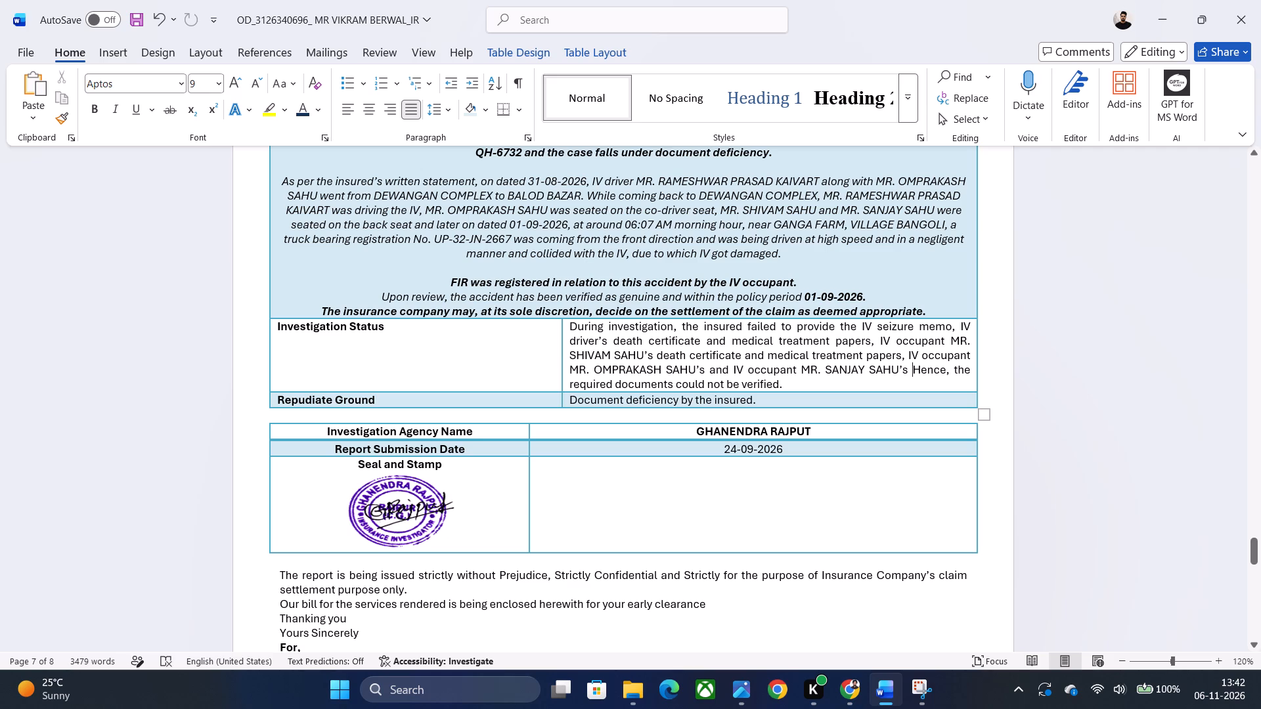
key("ctrl+v")
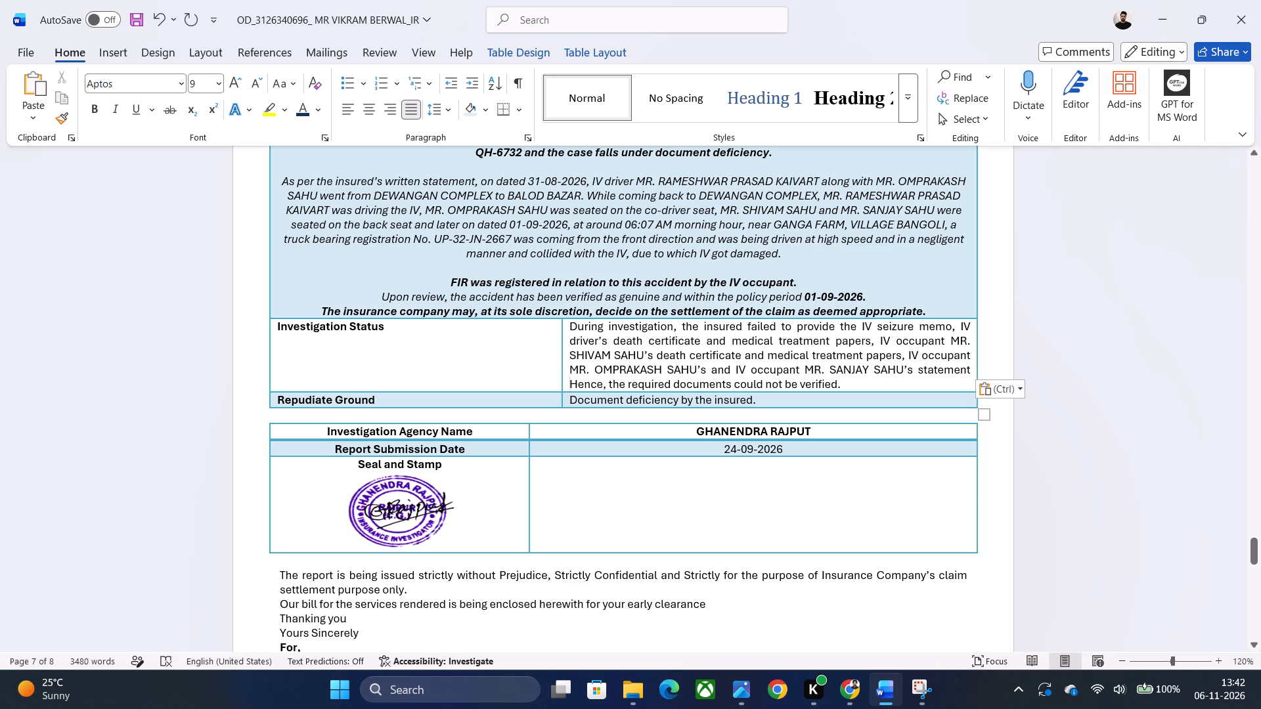
key("period")
key("BackSpace")
key("BackSpace")
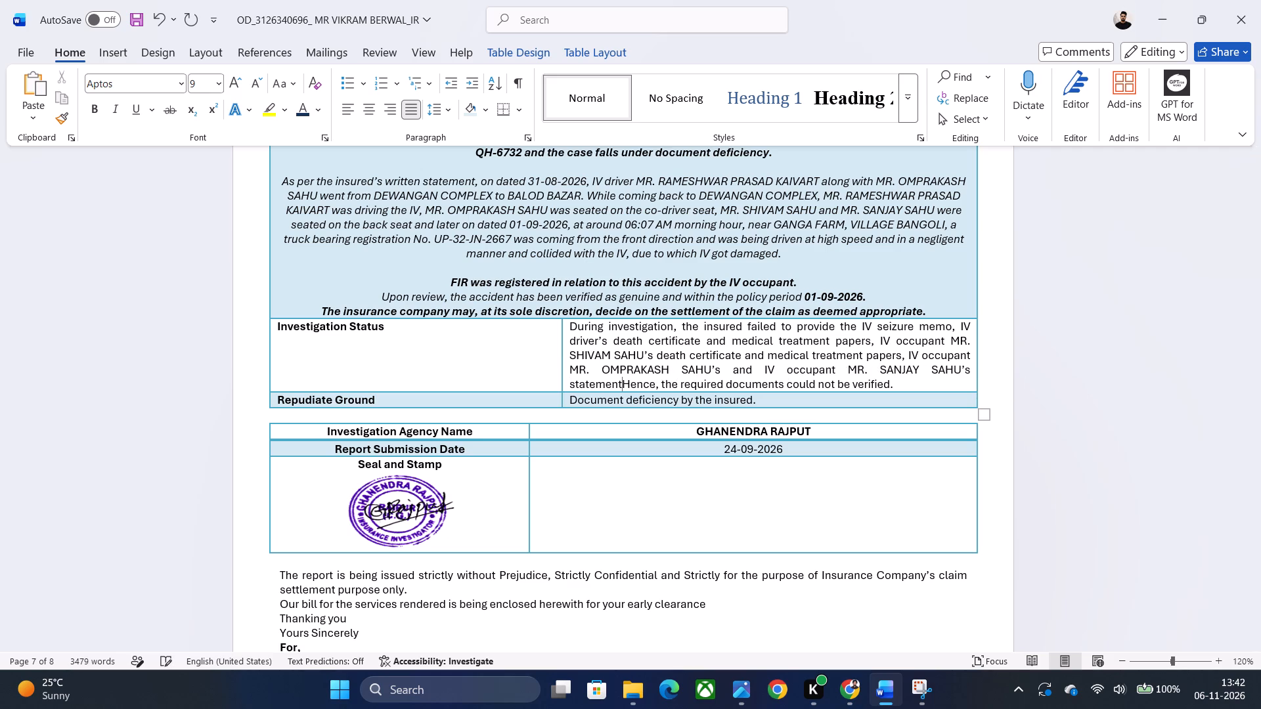
type(".")
key("space")
Review the whole report at a reduced two-page view, from the closing sections back to the Insured Details on the first page.
scroll(676, 411, "up", 2)
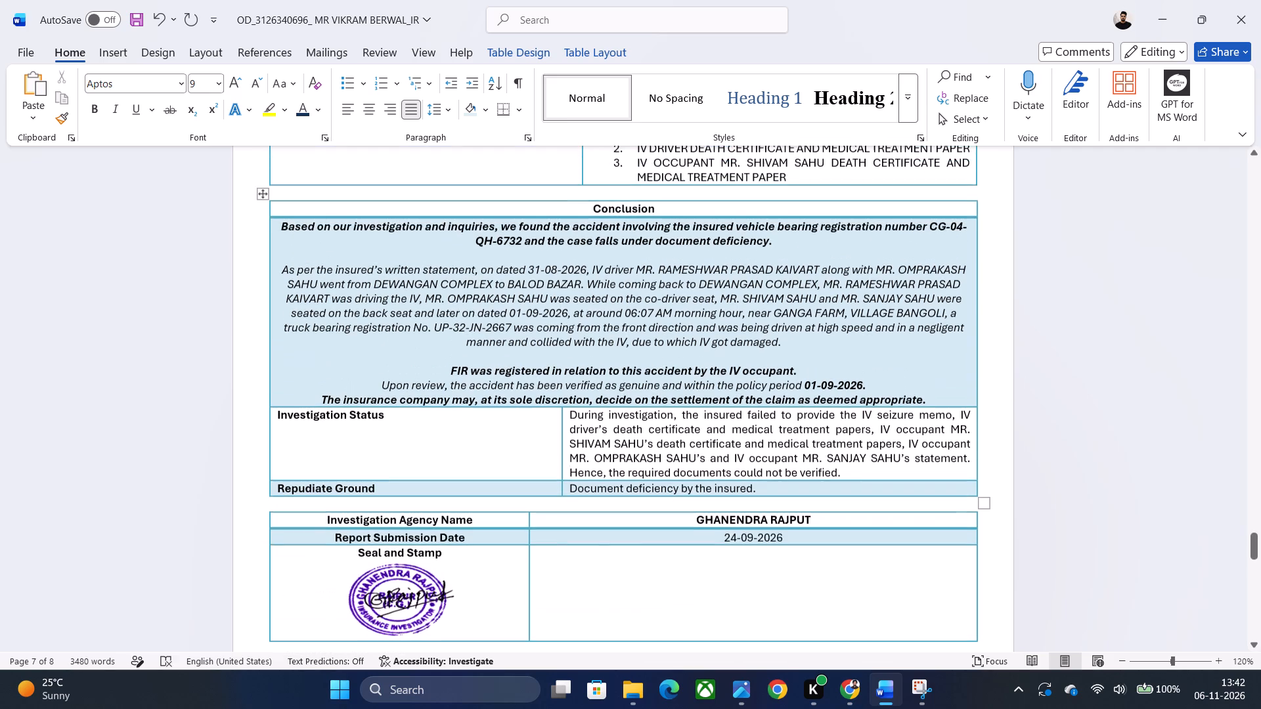
scroll(504, 429, "up", 13)
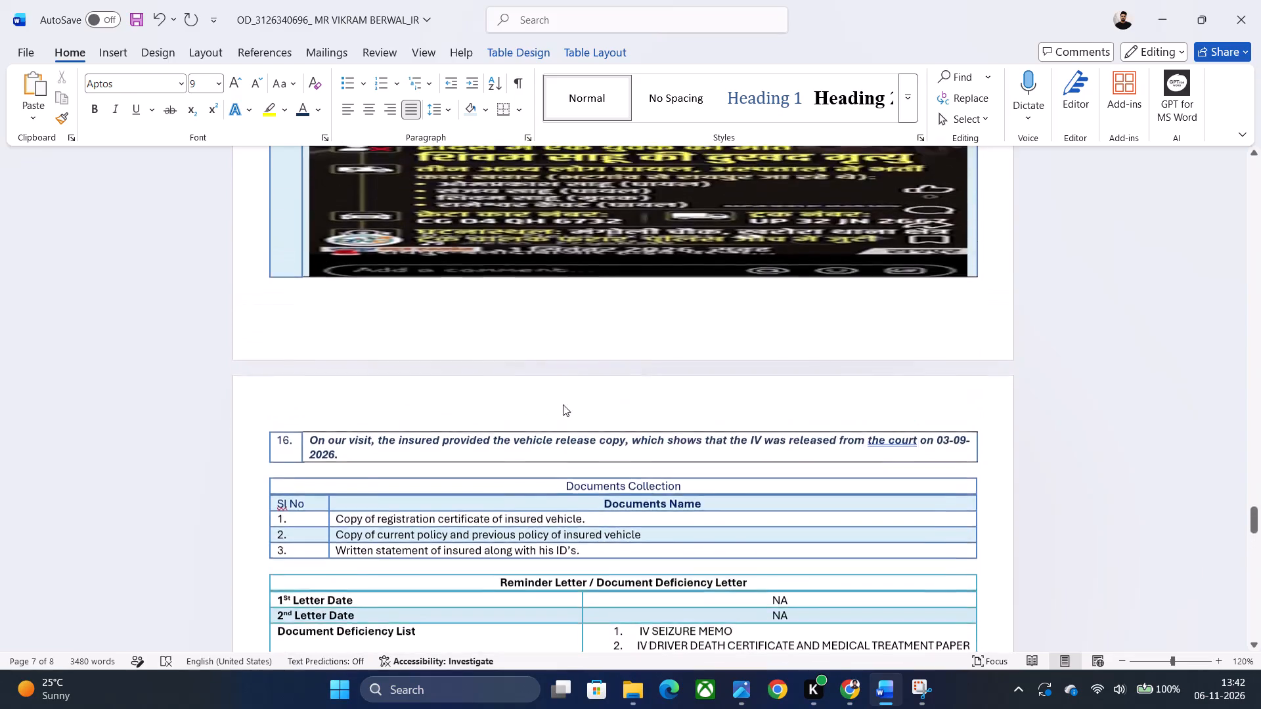
scroll(563, 404, "up", 4)
scroll(698, 402, "down", 5, "ctrl")
scroll(554, 421, "down", 5)
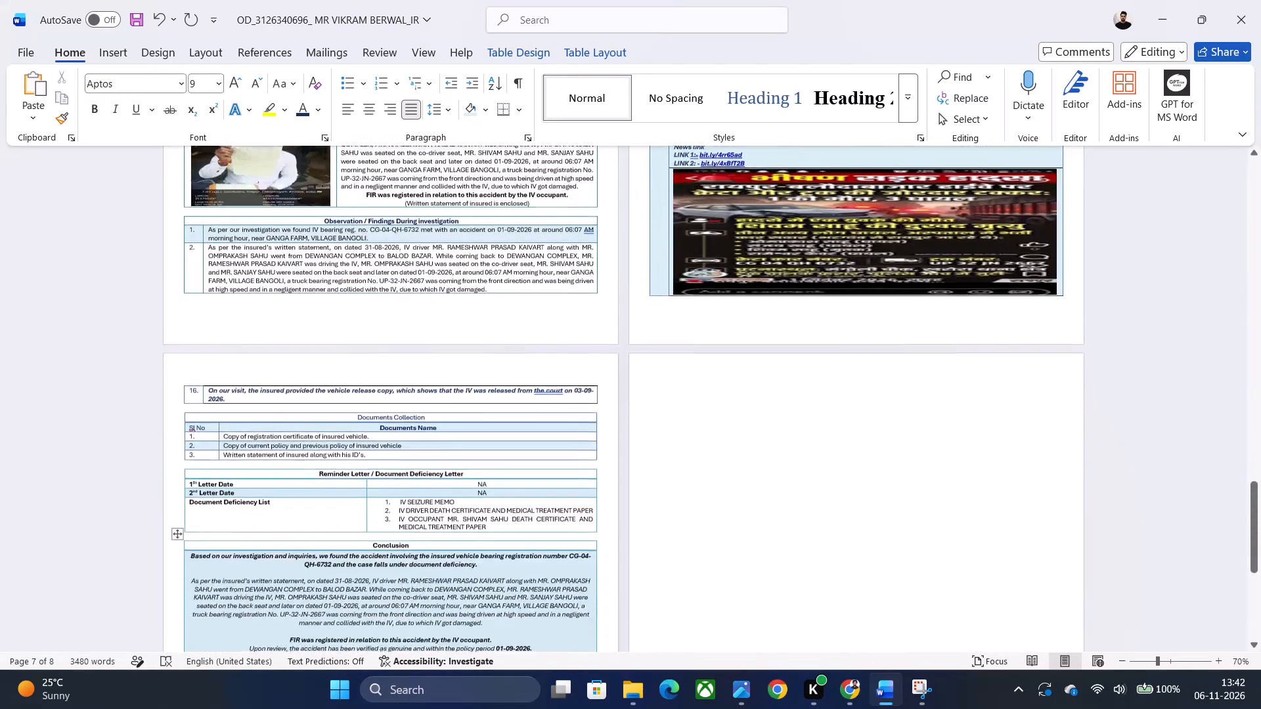
scroll(556, 420, "down", 6)
scroll(340, 435, "up", 2)
scroll(340, 435, "down", 1)
scroll(340, 435, "up", 2)
scroll(340, 435, "down", 1)
scroll(340, 435, "up", 1)
scroll(343, 431, "down", 8)
scroll(348, 425, "up", 1)
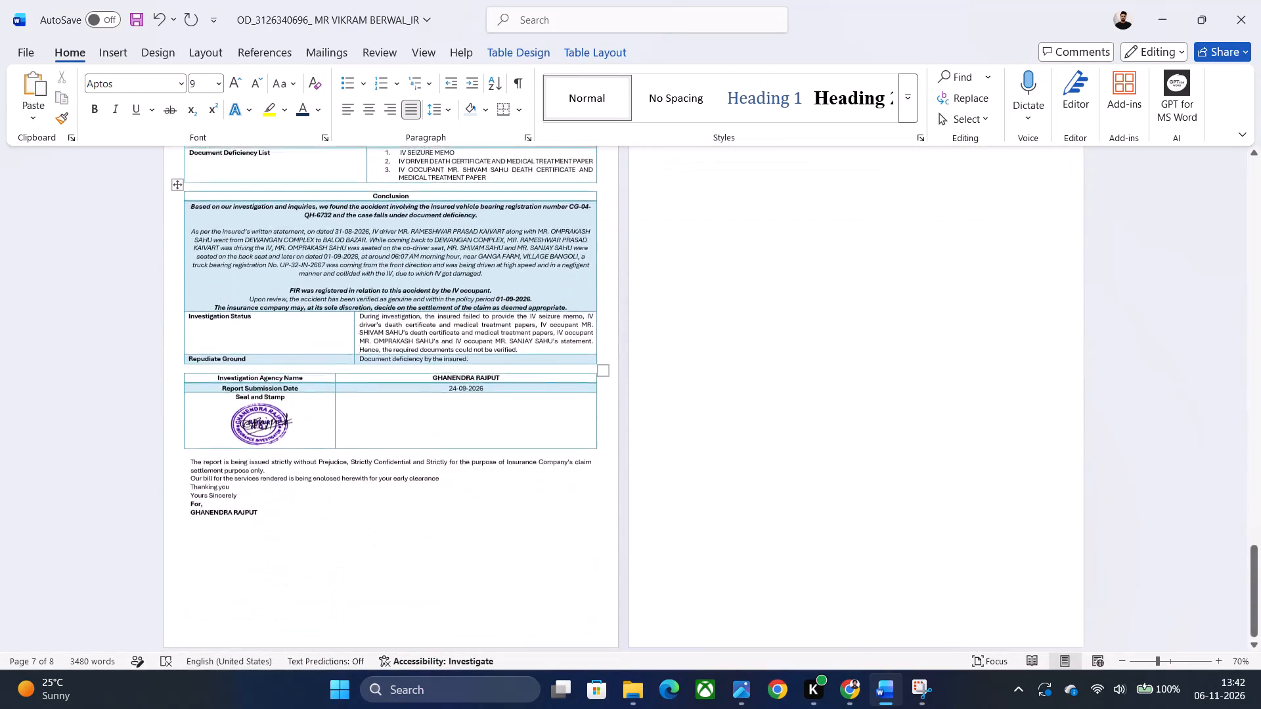
scroll(348, 425, "up", 12)
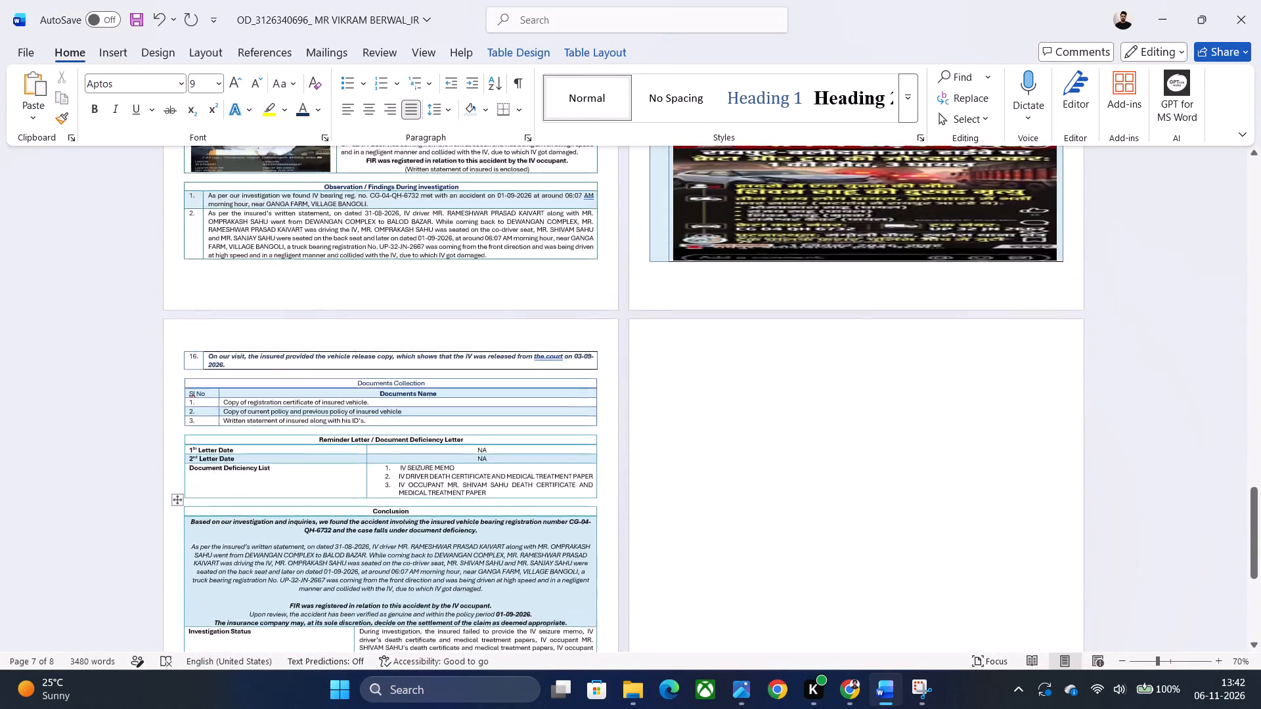
scroll(351, 418, "up", 11)
scroll(426, 403, "up", 5)
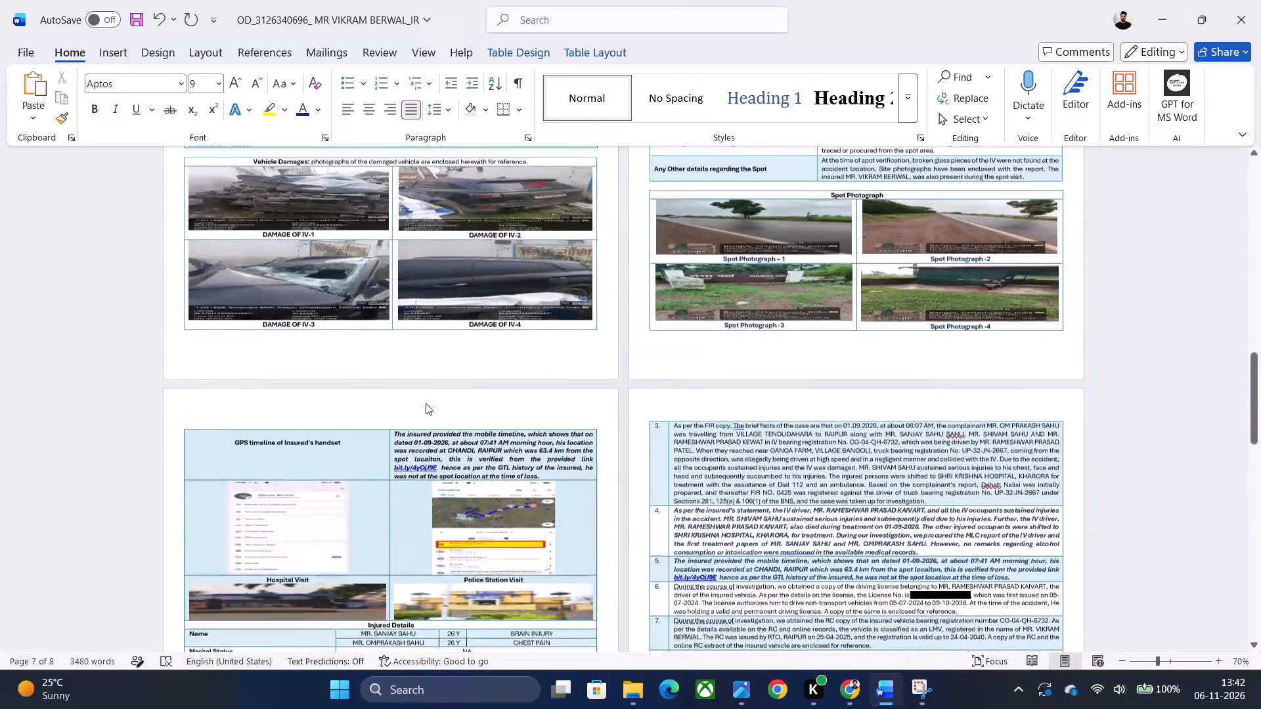
scroll(426, 403, "up", 7)
scroll(482, 402, "up", 7)
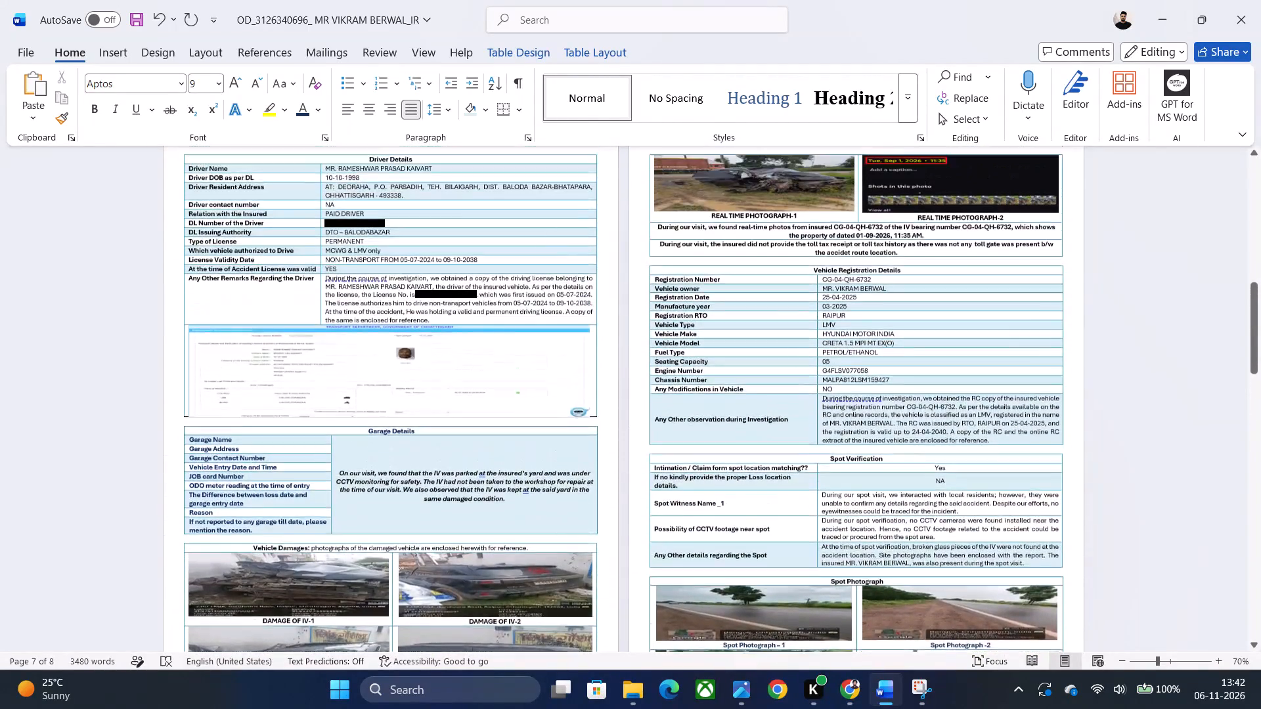
scroll(483, 402, "up", 16)
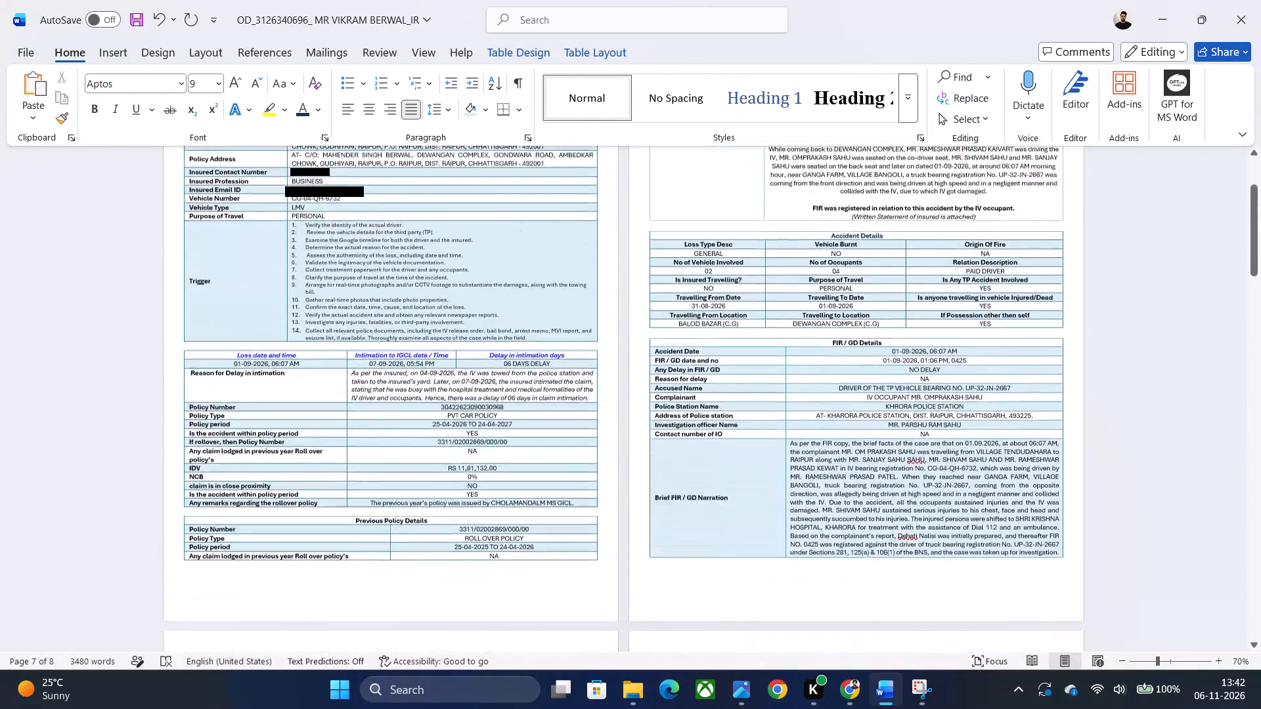
scroll(554, 400, "up", 3)
Save the investigation report.
key("ctrl+s")
key("ctrl+s")
key("ctrl+s")
left_click(487, 393, "ctrl")
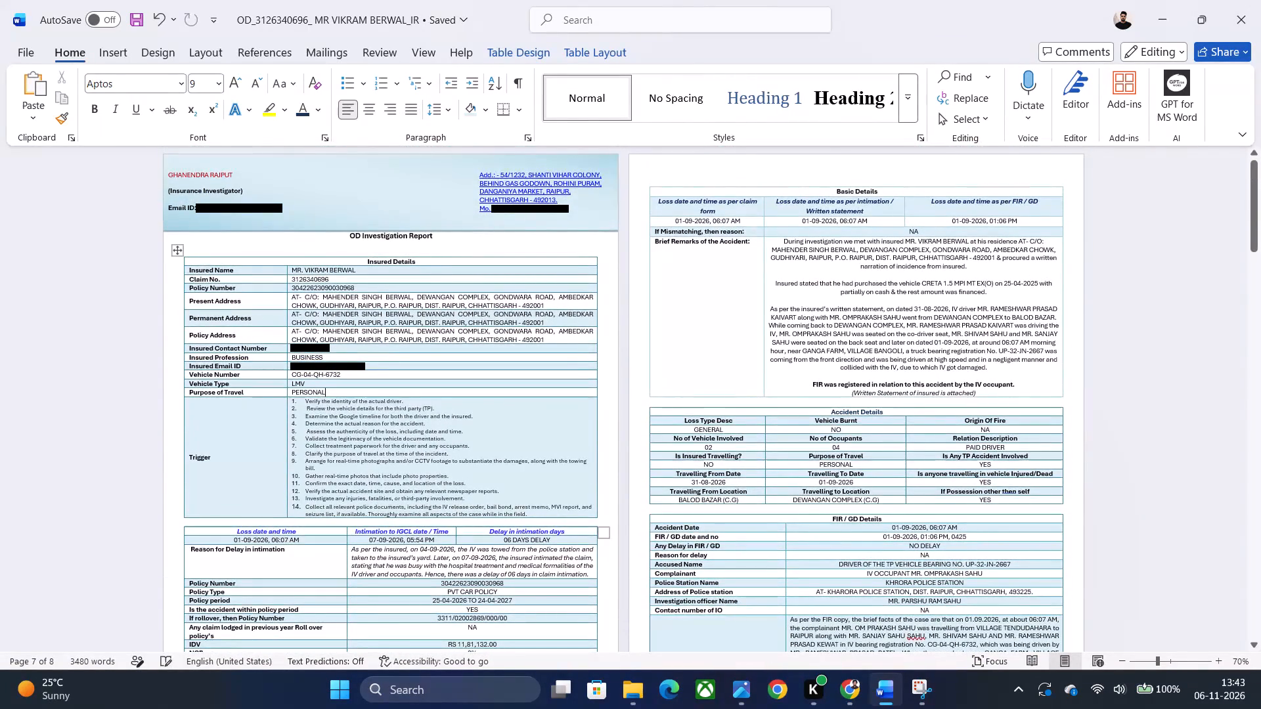
key("ctrl+s")
key("ctrl+s")
Review the report from the Insured Details on the first page through to the Conclusion and Investigation Status.
scroll(780, 416, "down", 12)
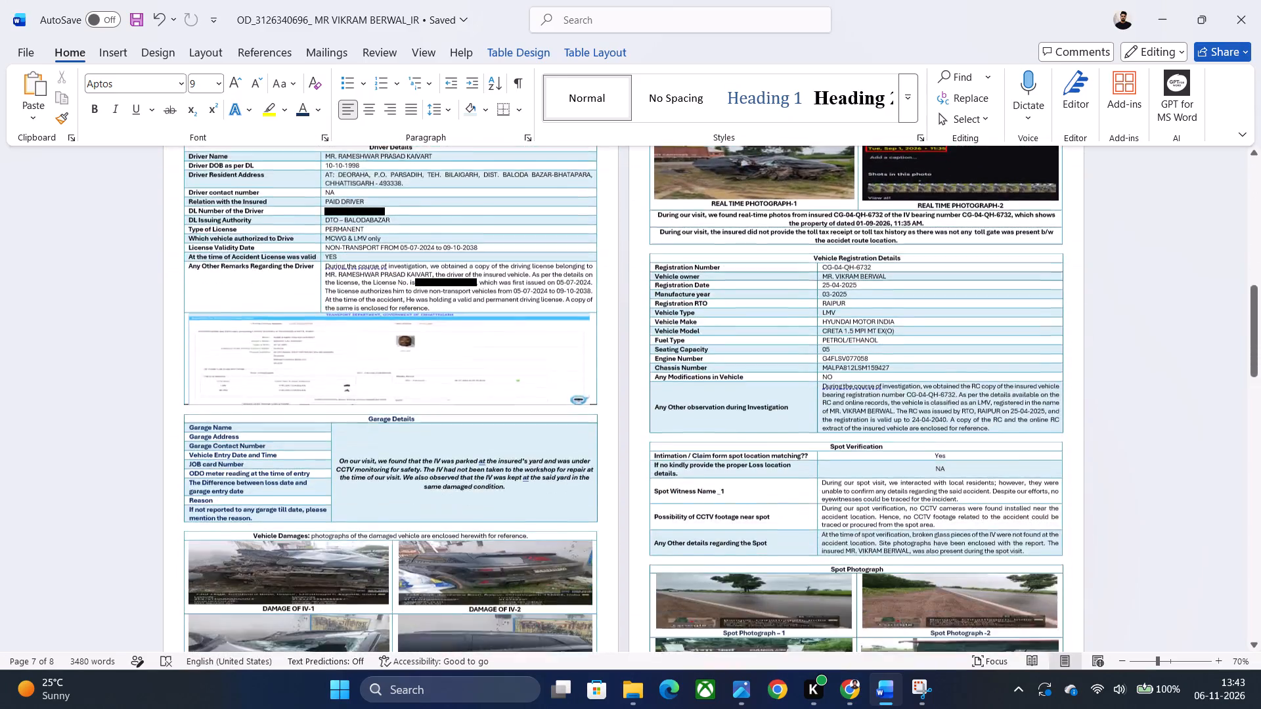
scroll(569, 420, "down", 4)
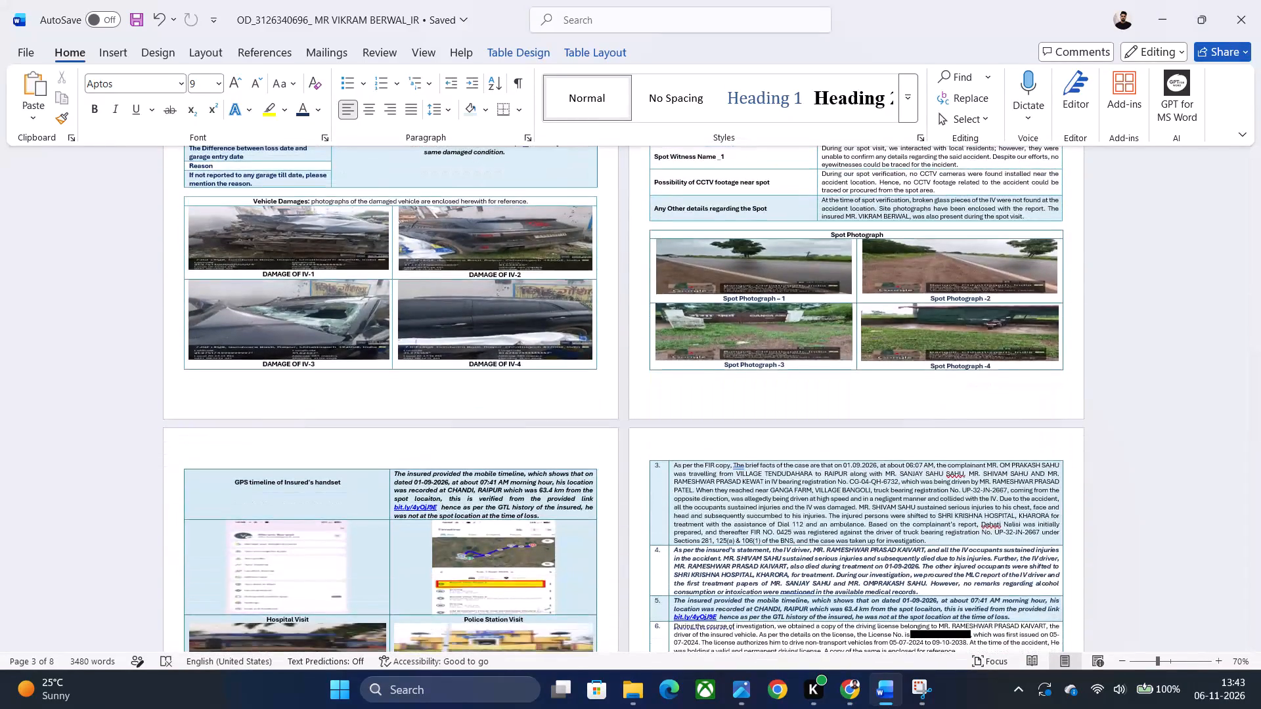
scroll(578, 366, "down", 20)
scroll(578, 366, "down", 12)
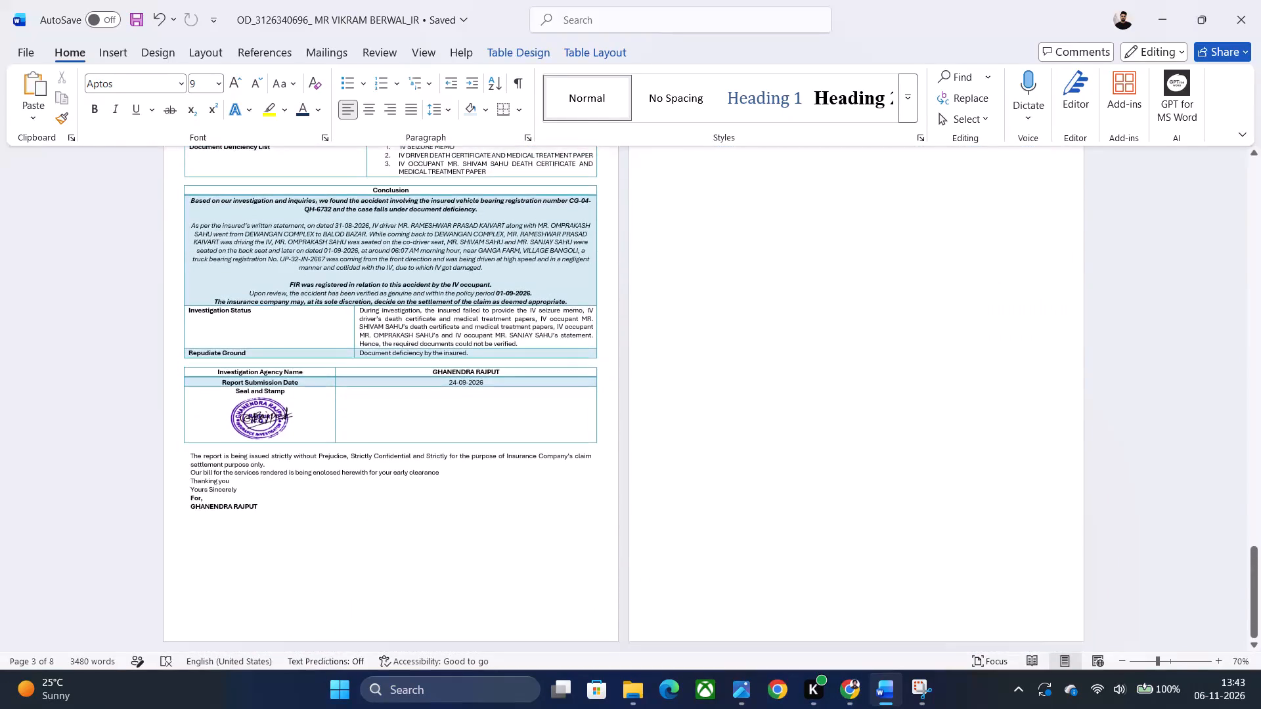
scroll(641, 400, "down", 6)
scroll(385, 428, "up", 2)
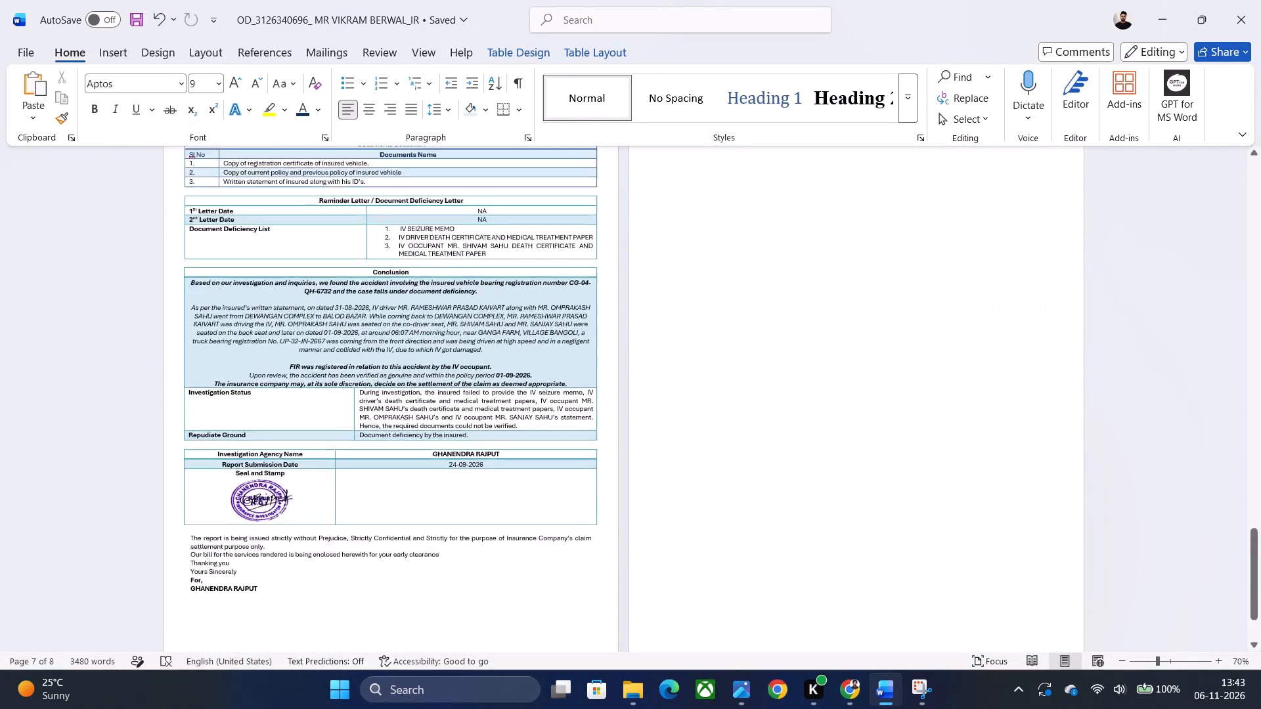
scroll(383, 414, "up", 3)
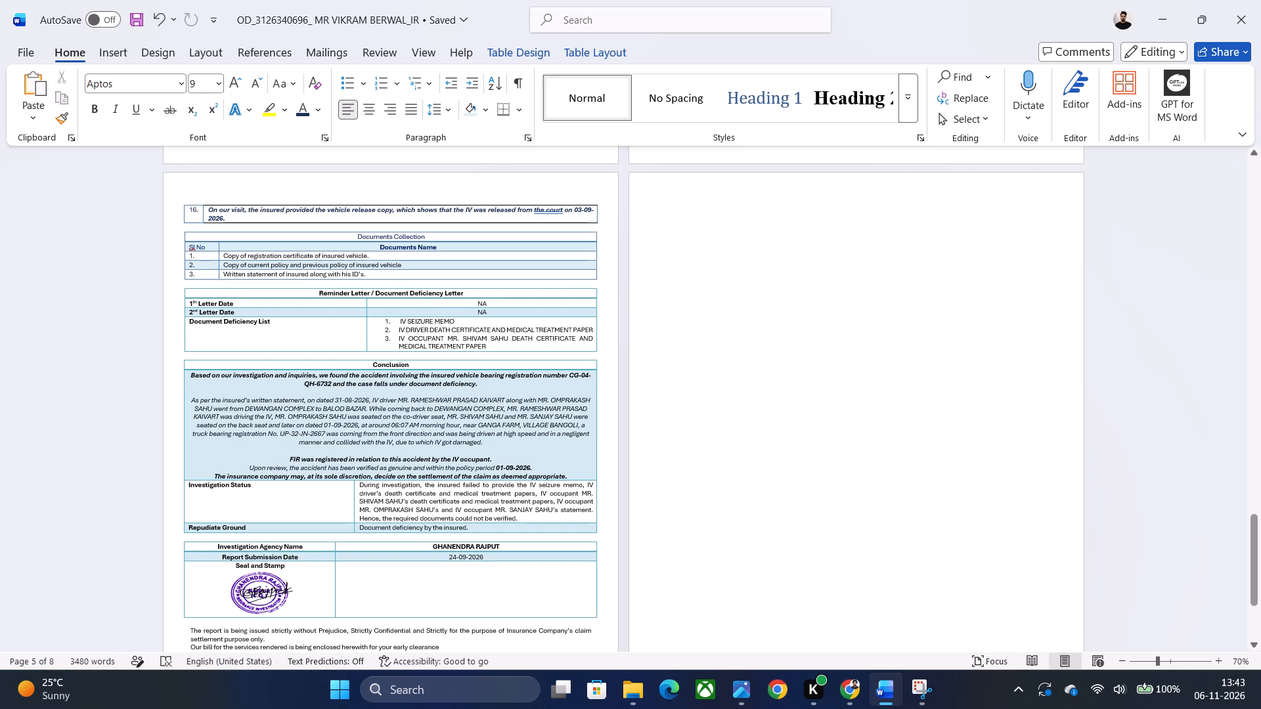
scroll(378, 429, "up", 2)
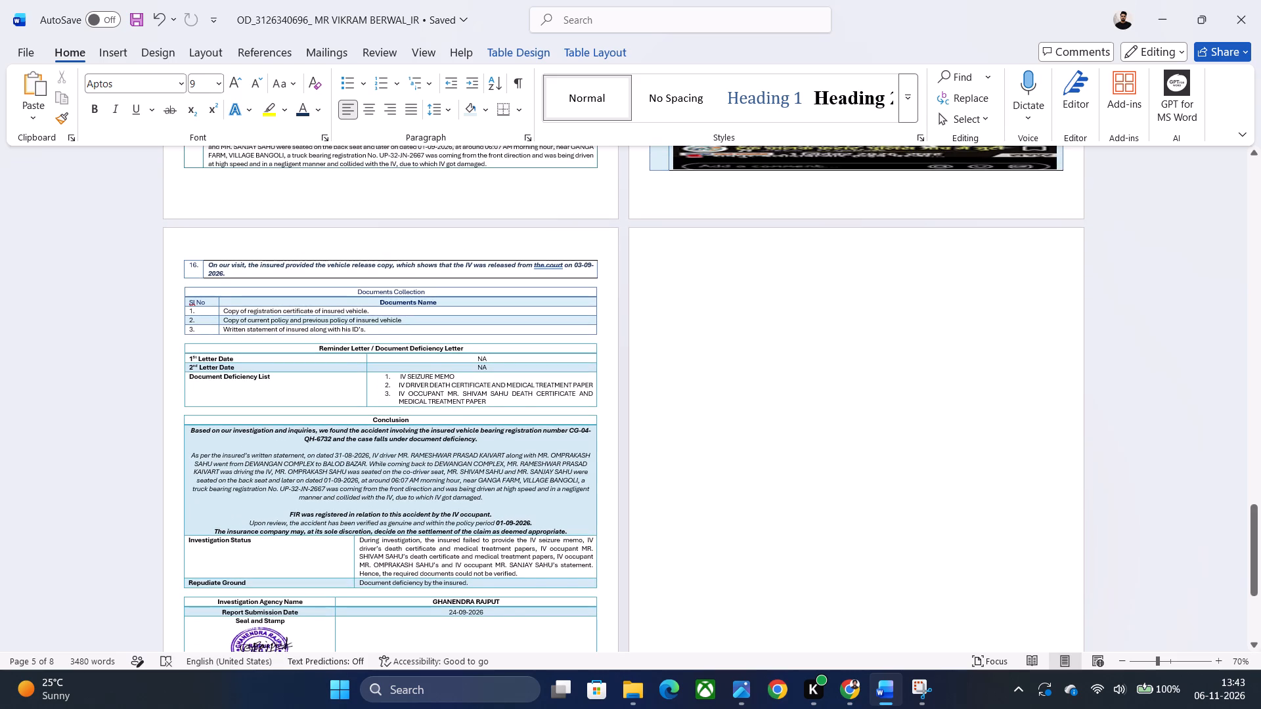
scroll(331, 427, "up", 4)
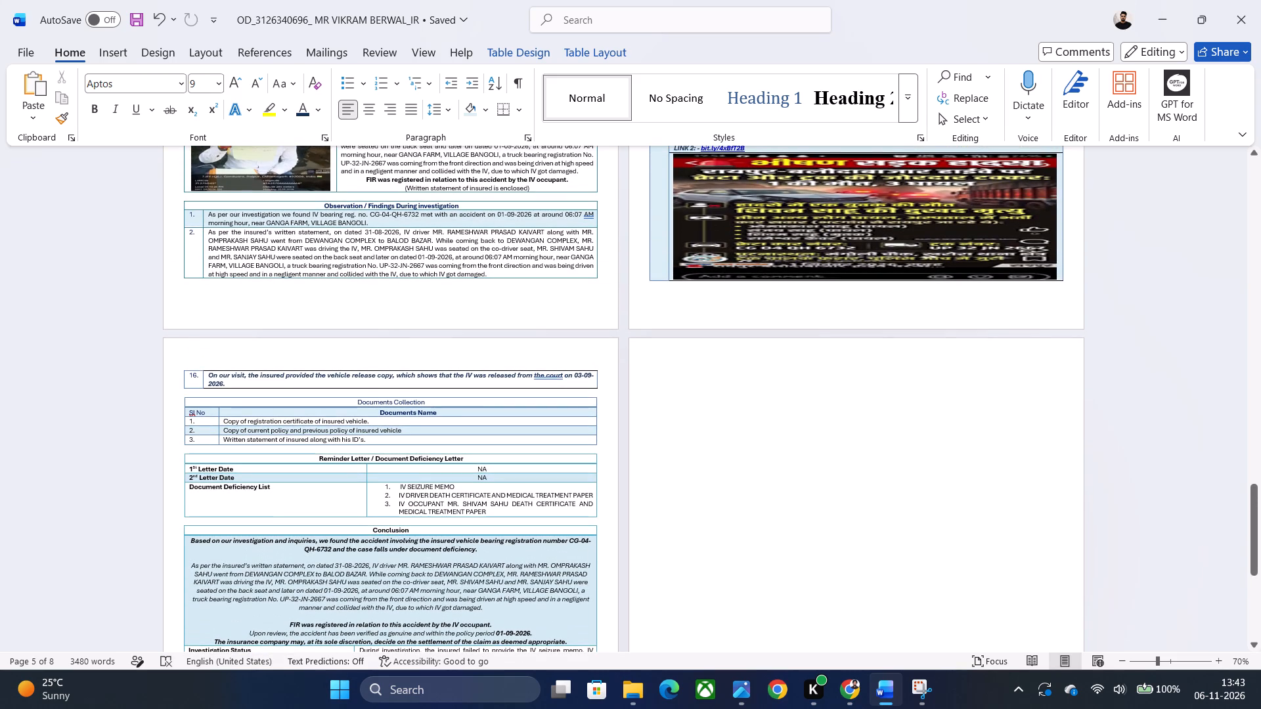
Reduce the height of the news image under finding 15 so finding 16 fits on the same page, above the Documents Collection page.
scroll(820, 339, "up", 2)
left_click(909, 283)
left_click_drag(863, 332, 858, 316)
left_click(765, 347)
scroll(491, 463, "down", 3)
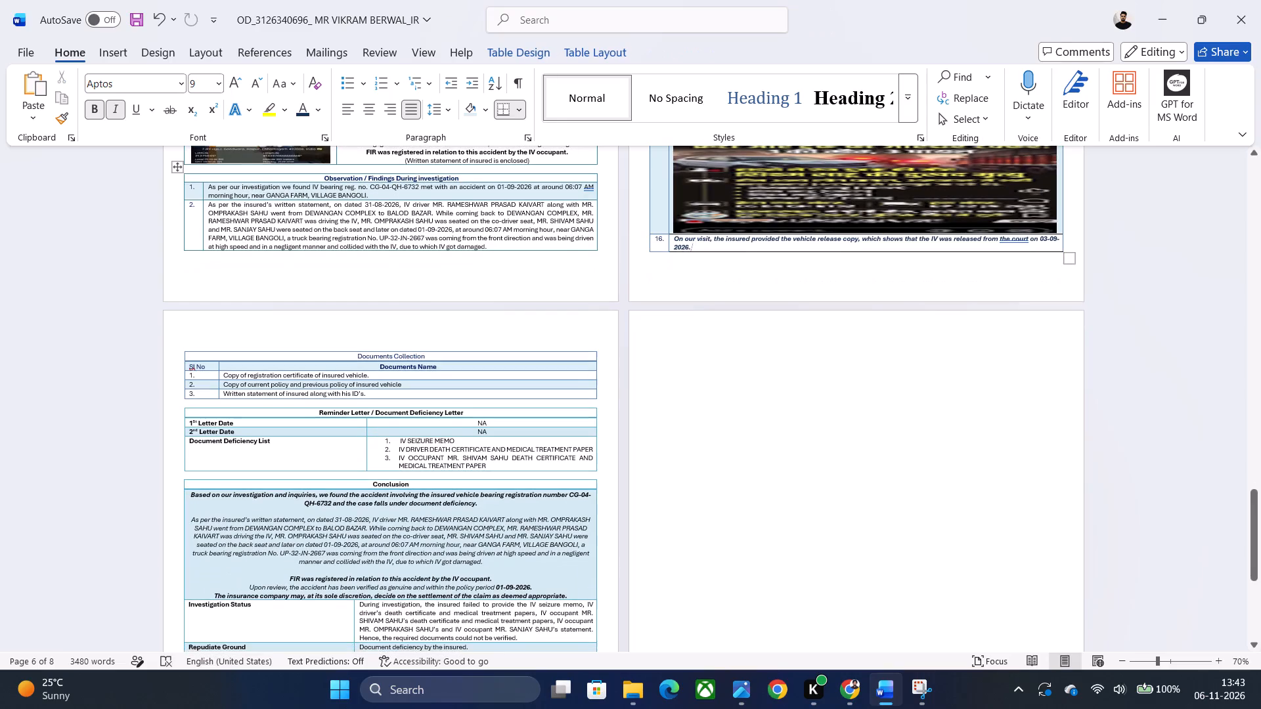
left_click(436, 447)
scroll(673, 398, "up", 2)
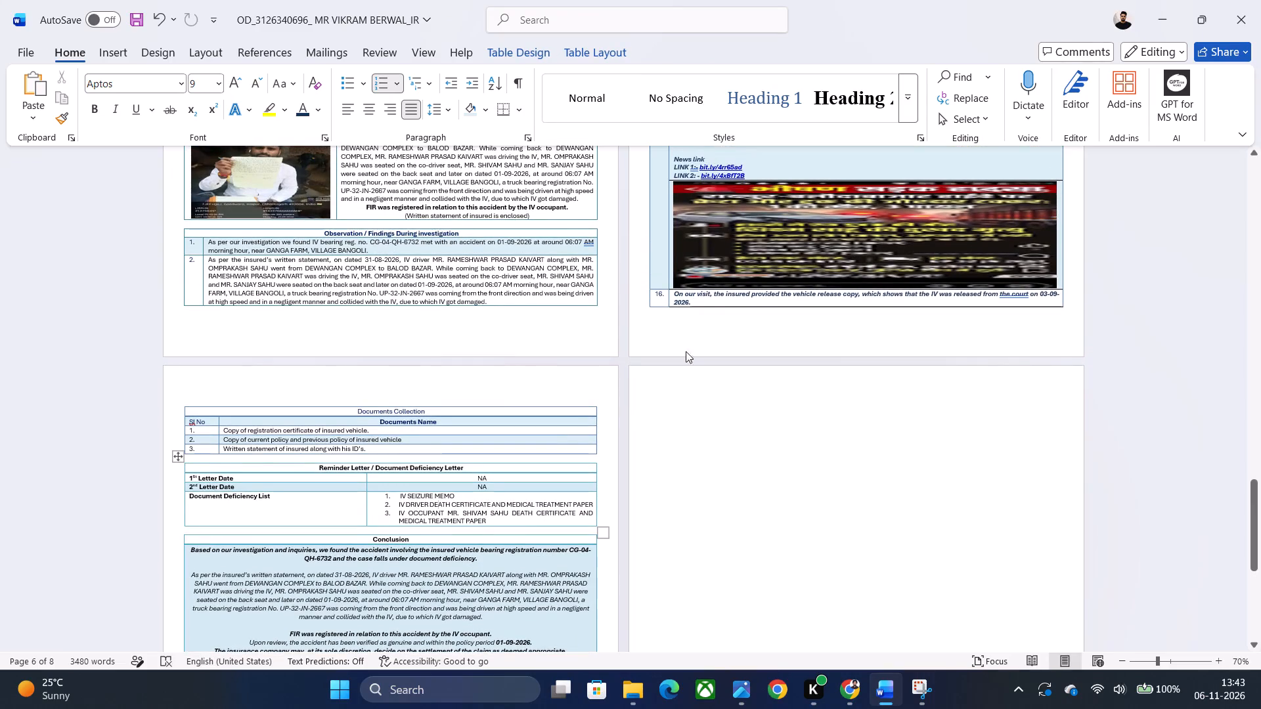
left_click(764, 295)
scroll(660, 397, "up", 4)
scroll(482, 448, "down", 1)
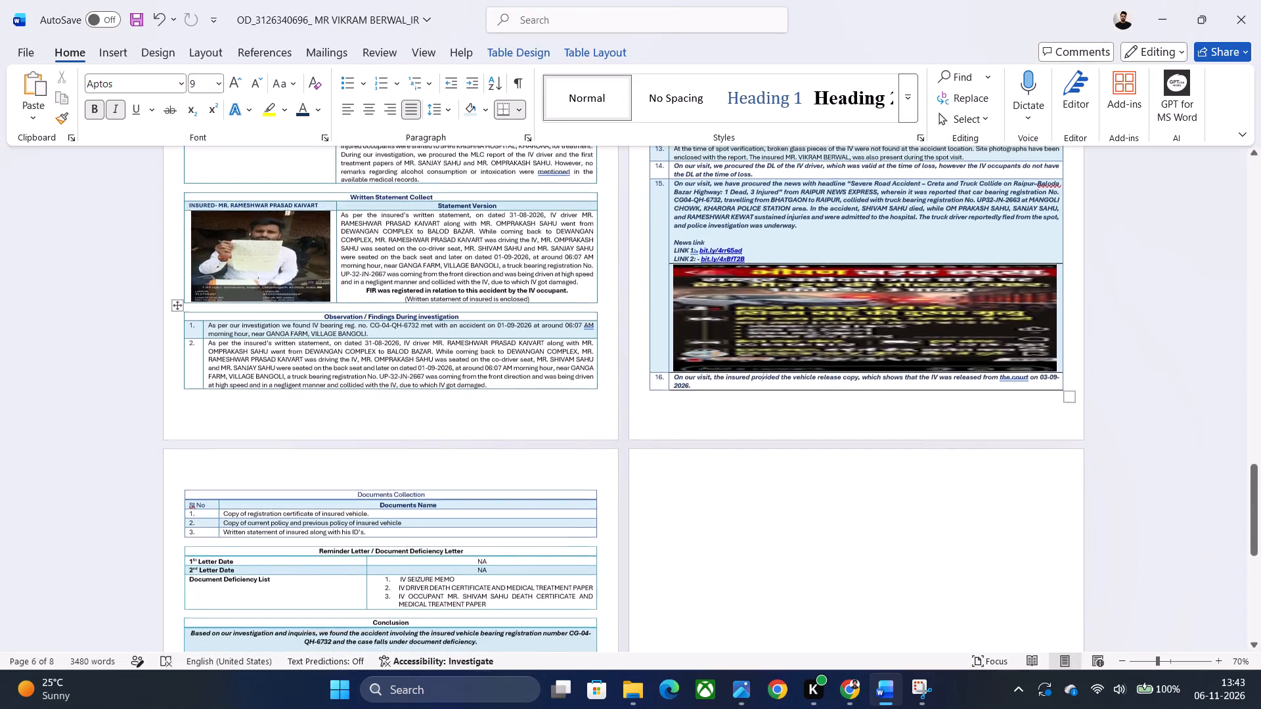
Save the investigation report.
key("ctrl+s")
key("ctrl+s")
key("ctrl+s")
left_click(447, 416, "ctrl")
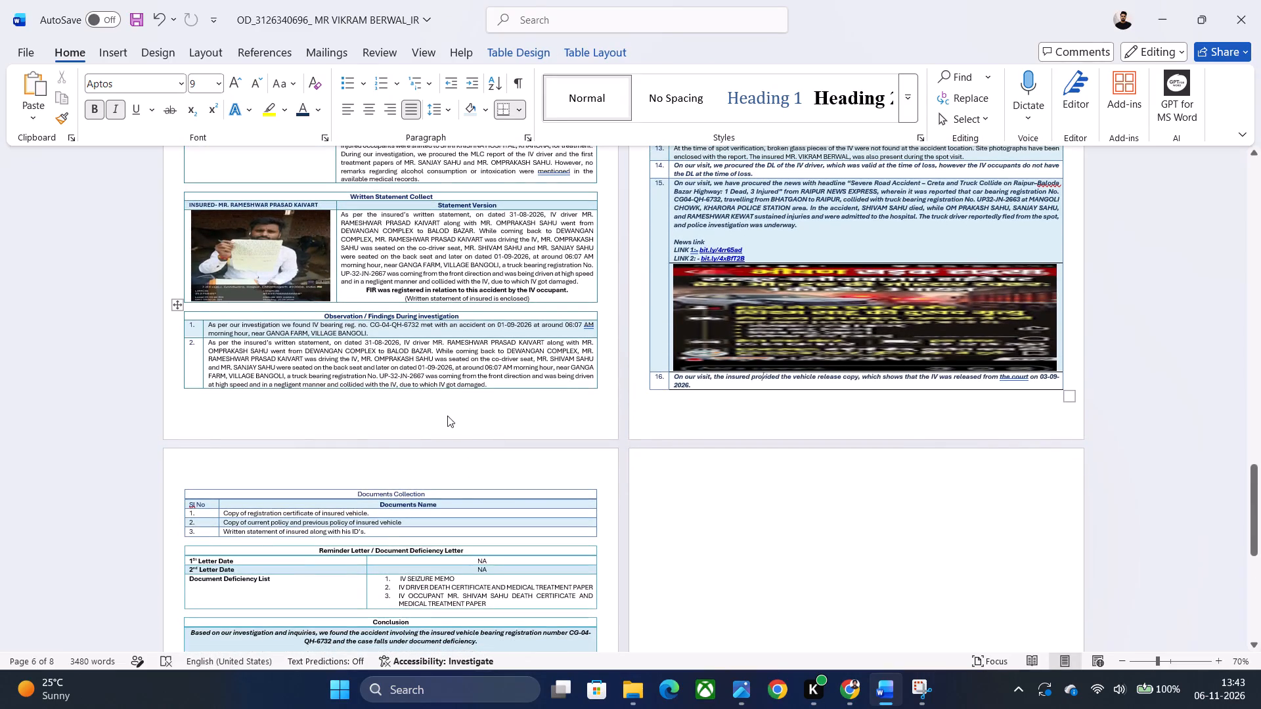
key("ctrl+s")
key("ctrl+s")
scroll(426, 408, "up", 16)
key("ctrl+s")
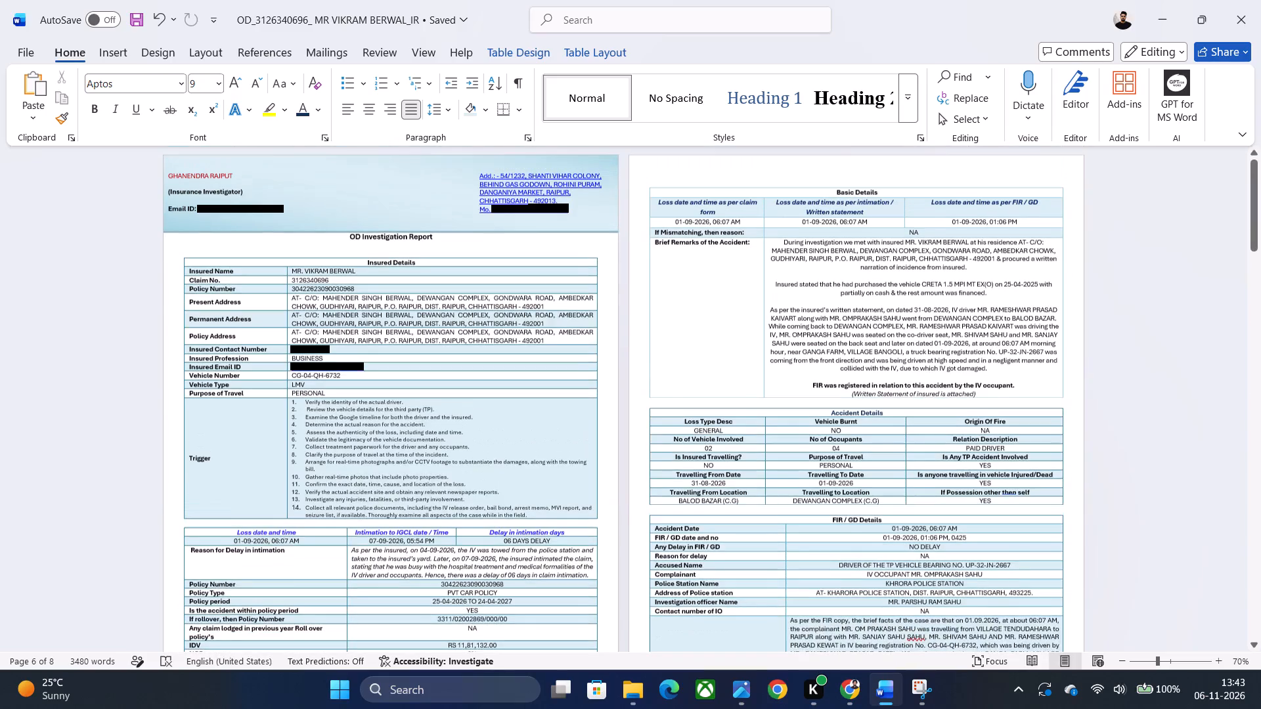
key("ctrl+s")
In File Explorer, open OFFICE > REPORT > SEP_26 on drive D: and copy the current investigation report's file name.
key("alt+Tab")
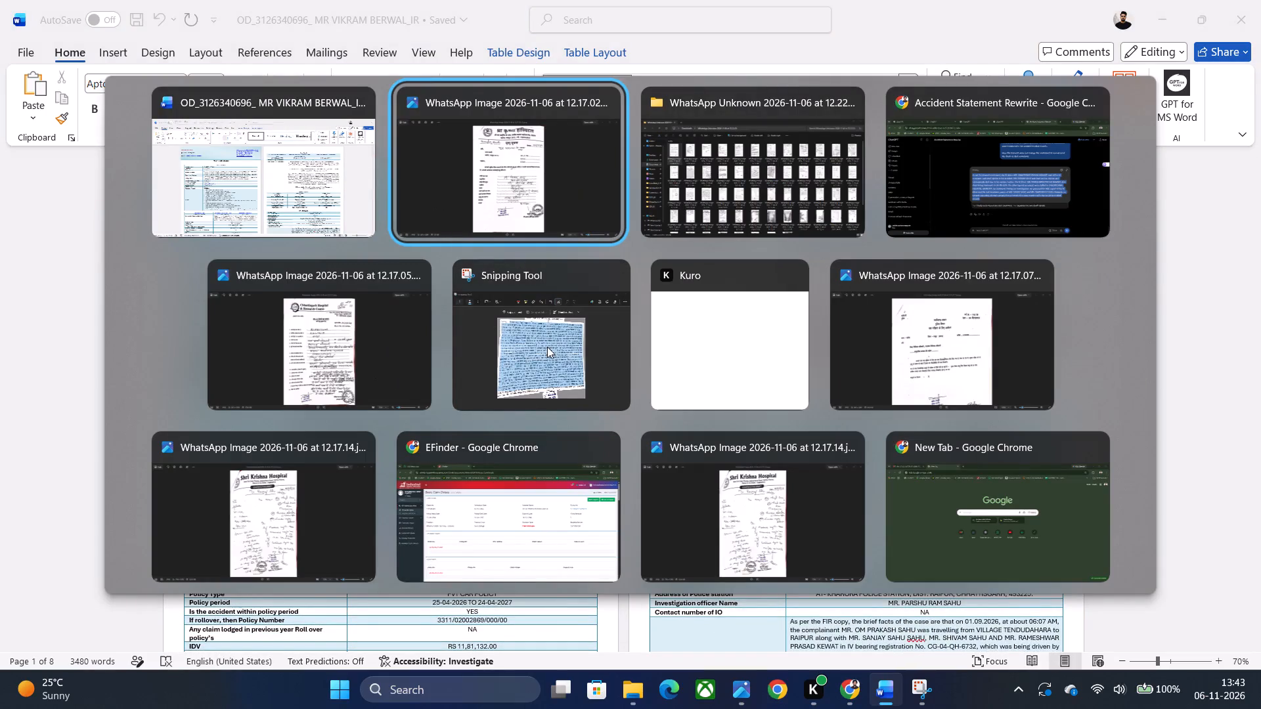
left_click(709, 198, "alt")
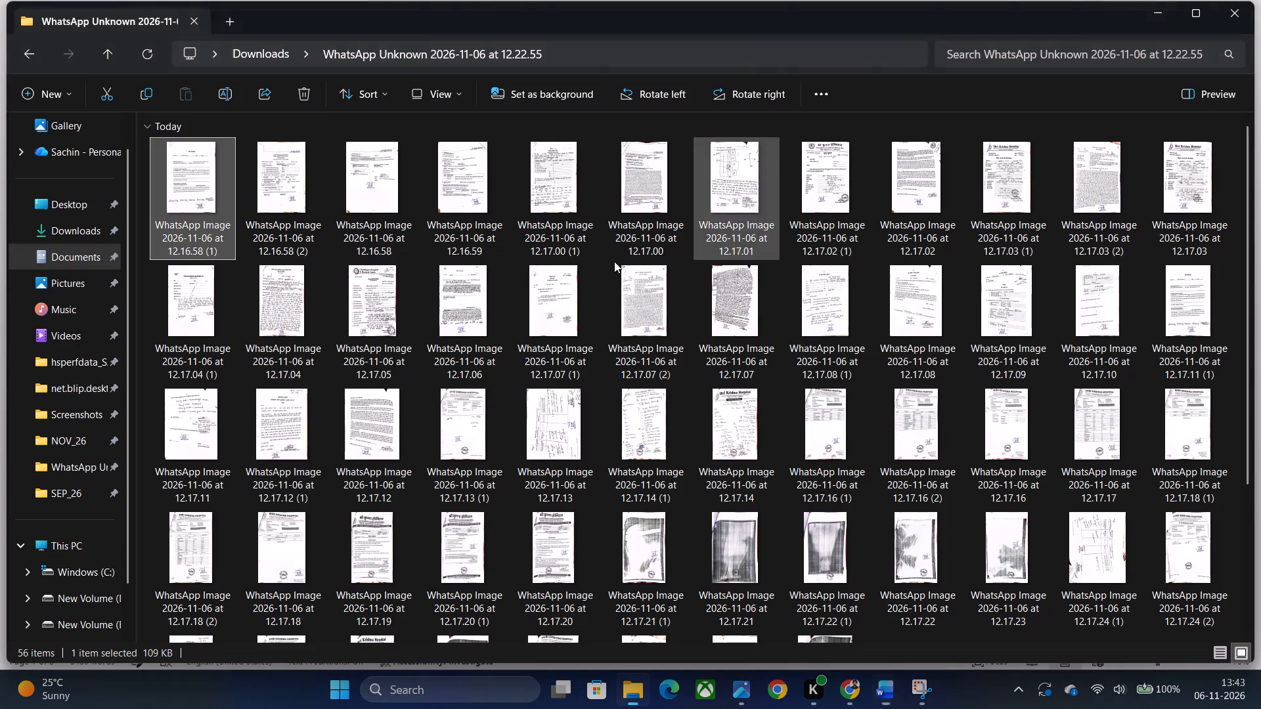
left_click(89, 597)
left_click(196, 167)
double_click(216, 152)
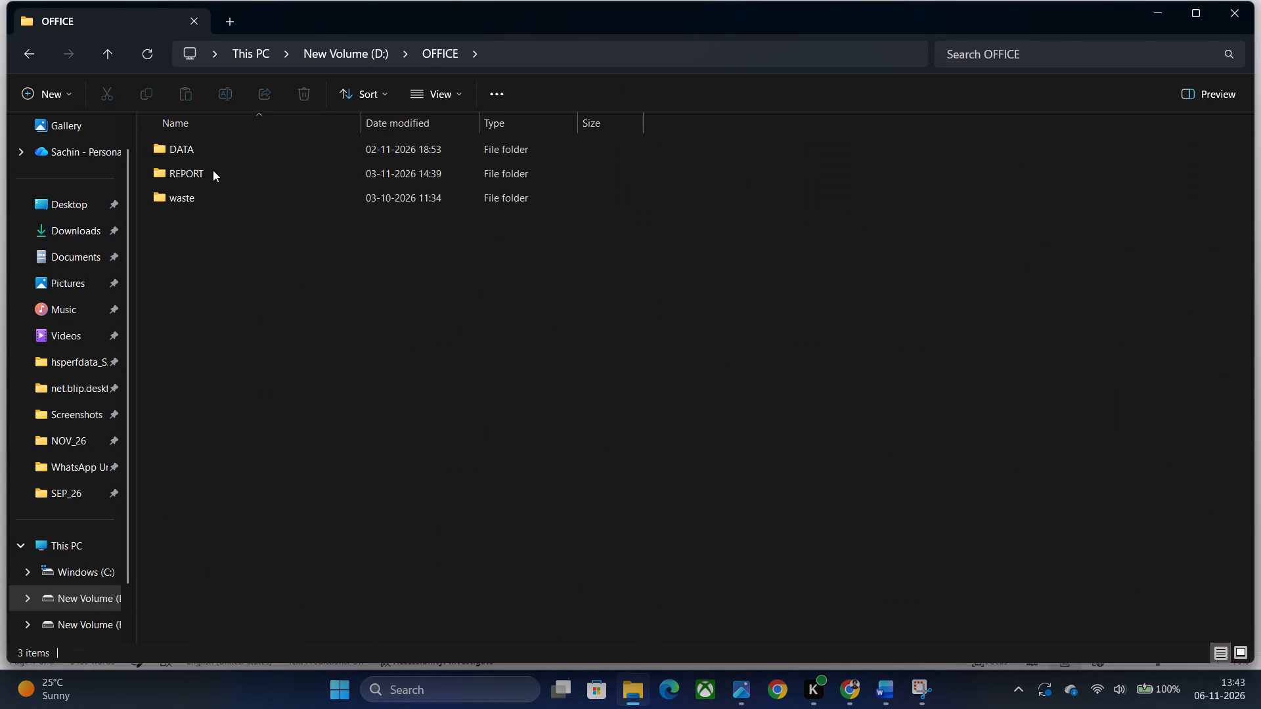
double_click(212, 171)
double_click(236, 152)
left_click(236, 152)
right_click(236, 152)
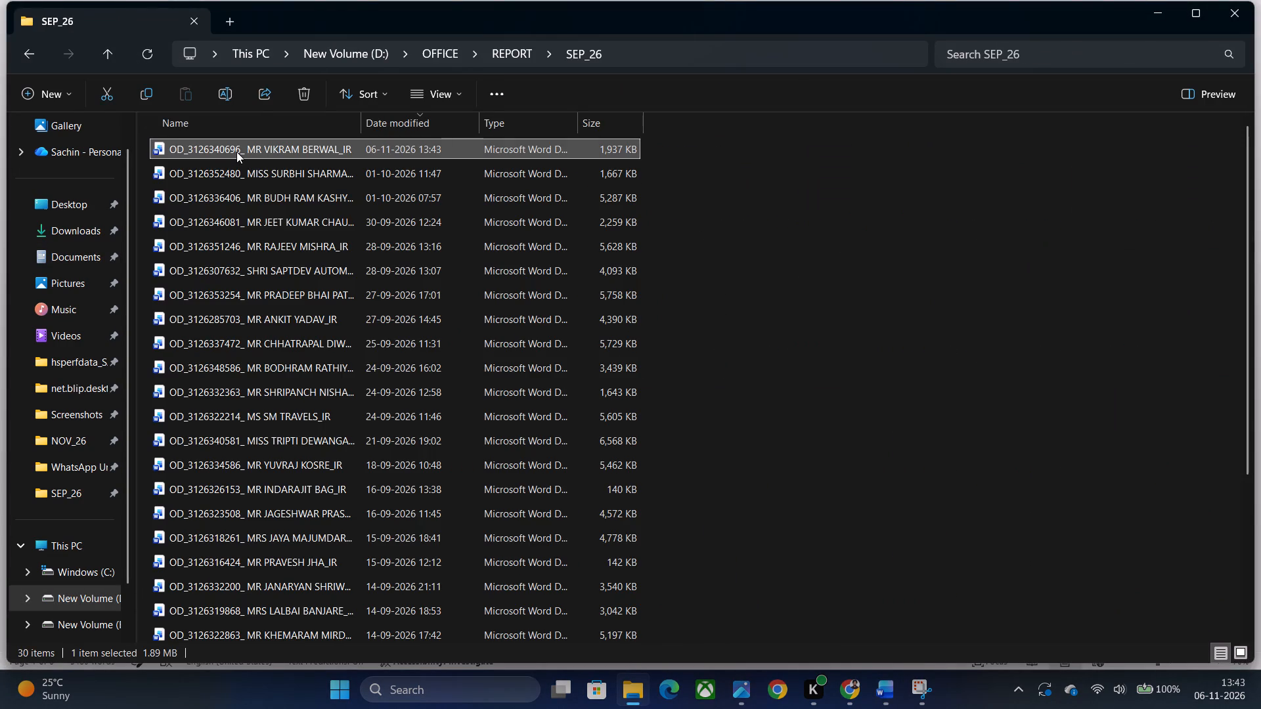
left_click(374, 175)
key("ctrl+c")
key("ctrl+c")
Return to the report in Word and print all its pages, one copy, with Microsoft Print to PDF.
key("alt+Tab")
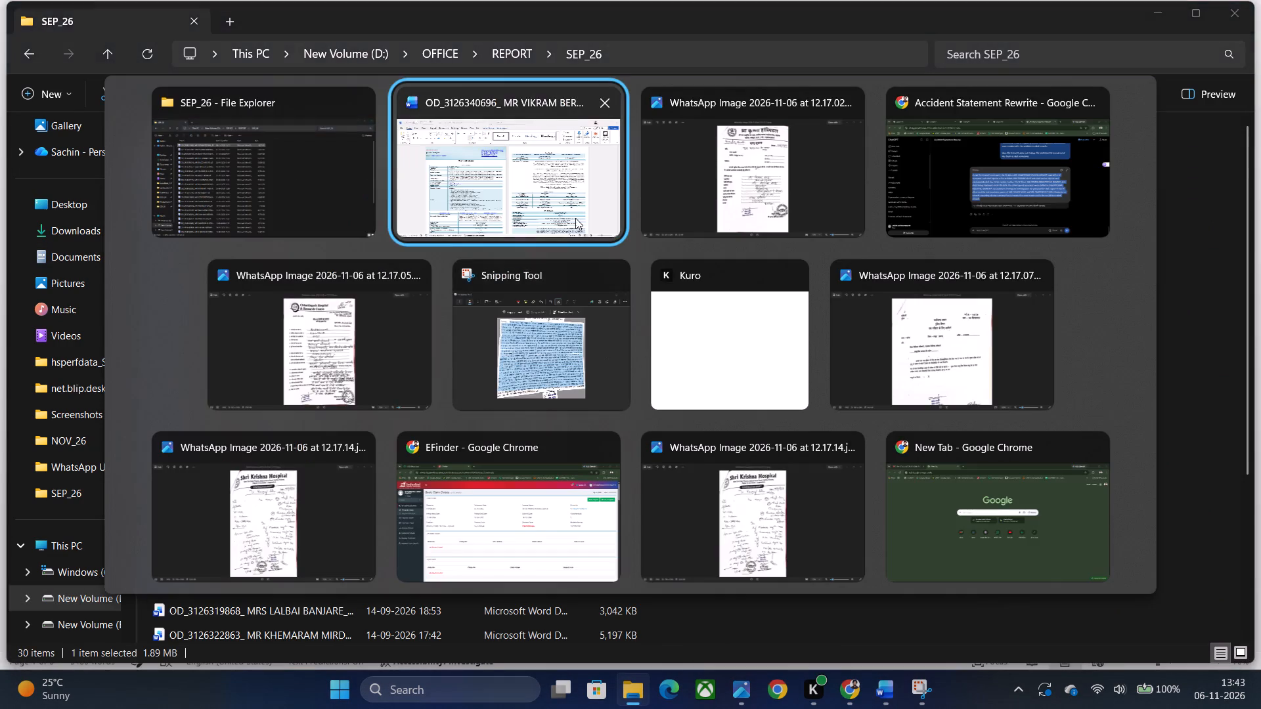
left_click(571, 209, "alt")
left_click(334, 372)
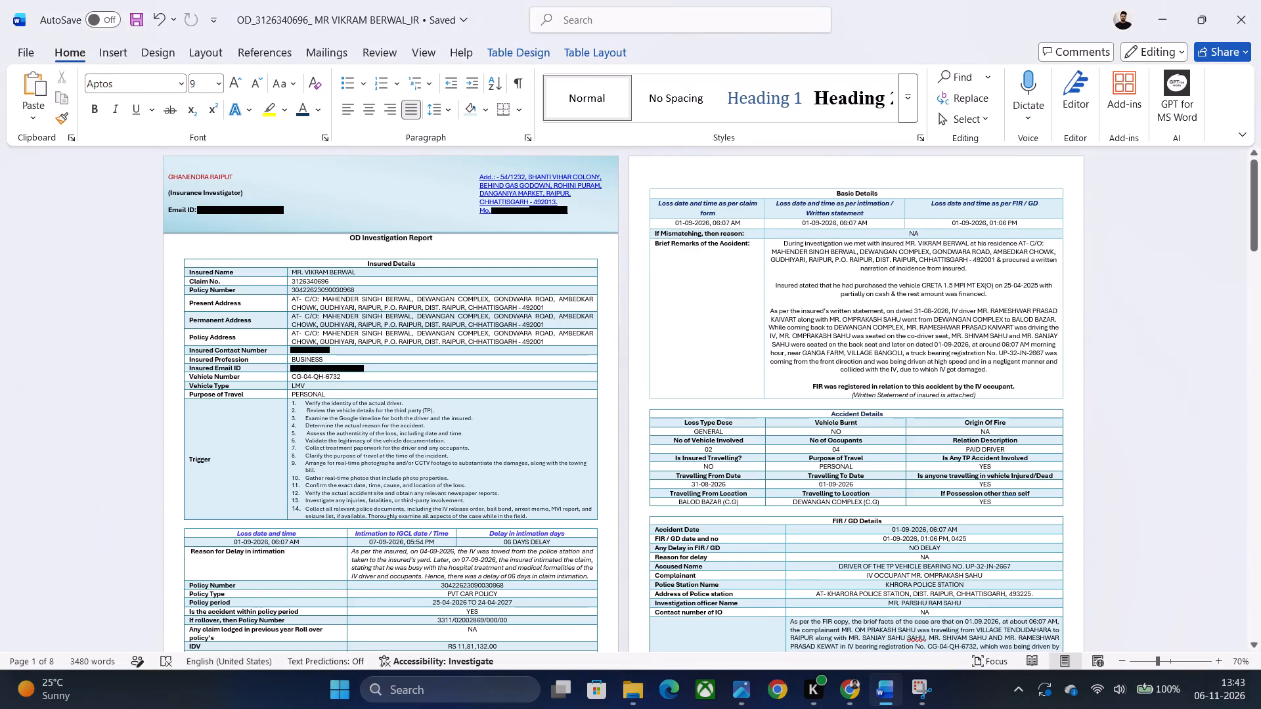
key("ctrl+p")
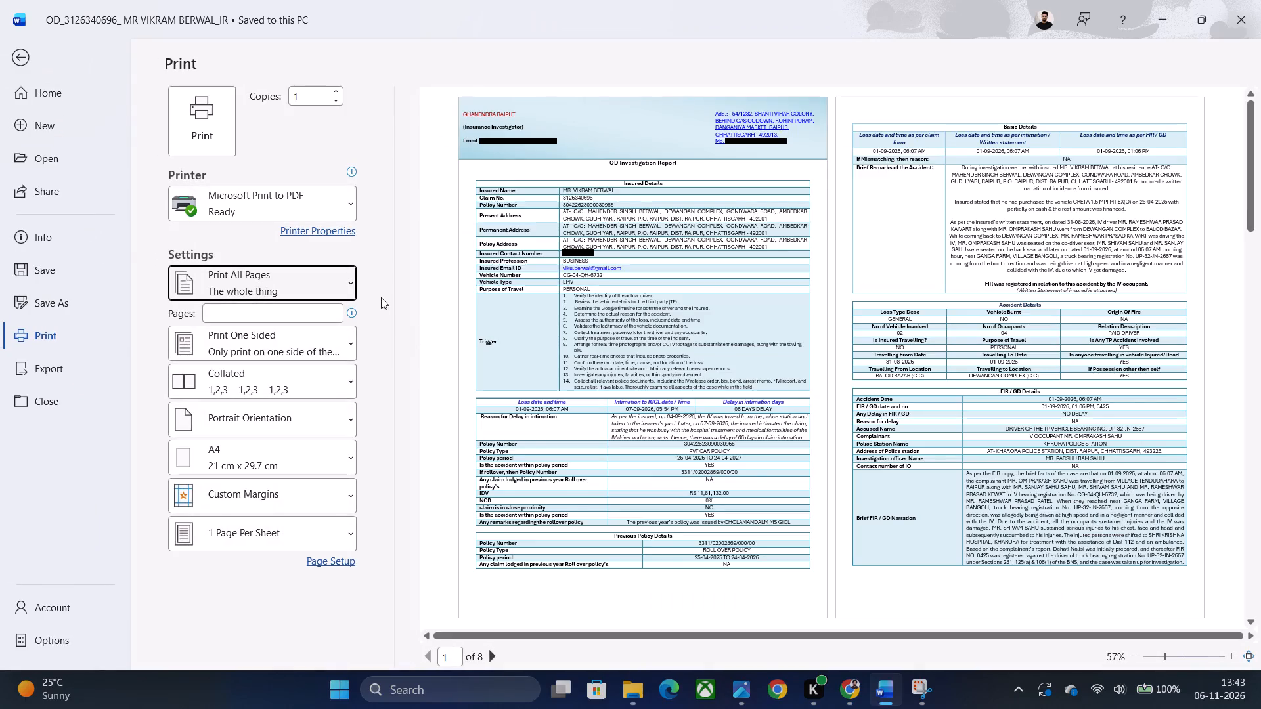
left_click(178, 131)
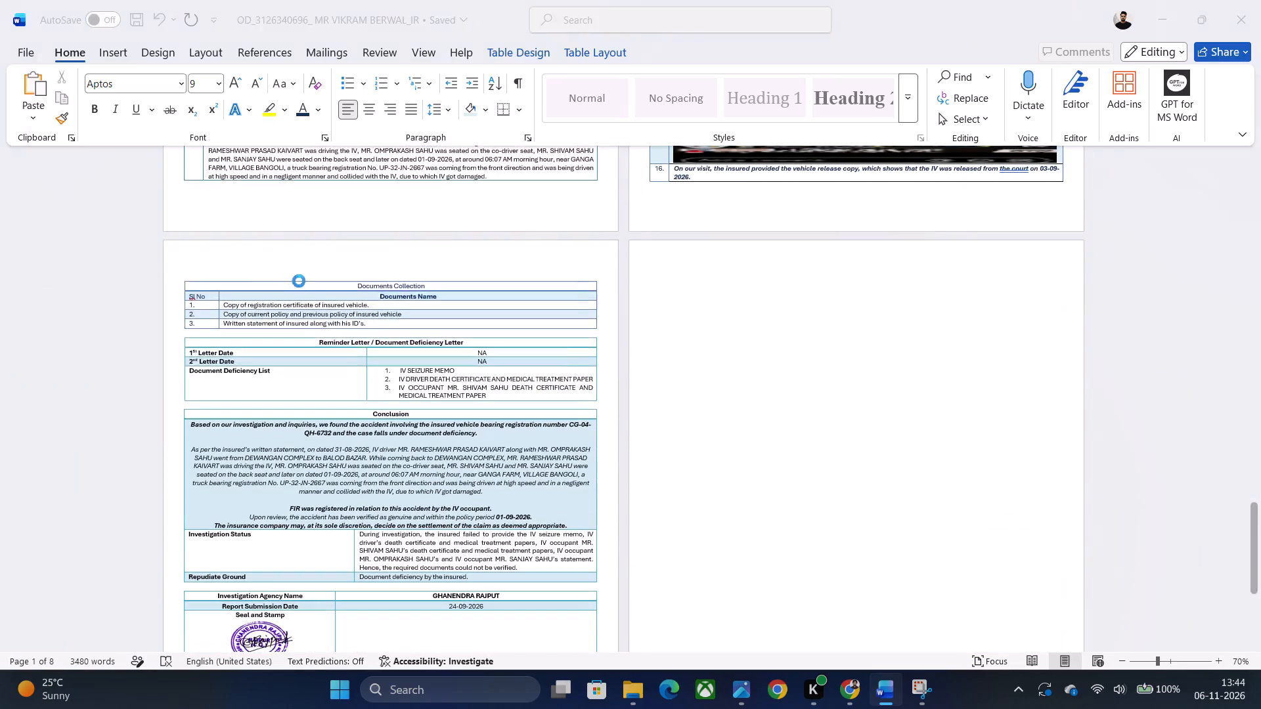
Save the report's print output as a PDF in Downloads under the report's file name with "RECTIFIED_" inserted before "IR".
key("ctrl+v")
left_click(286, 275)
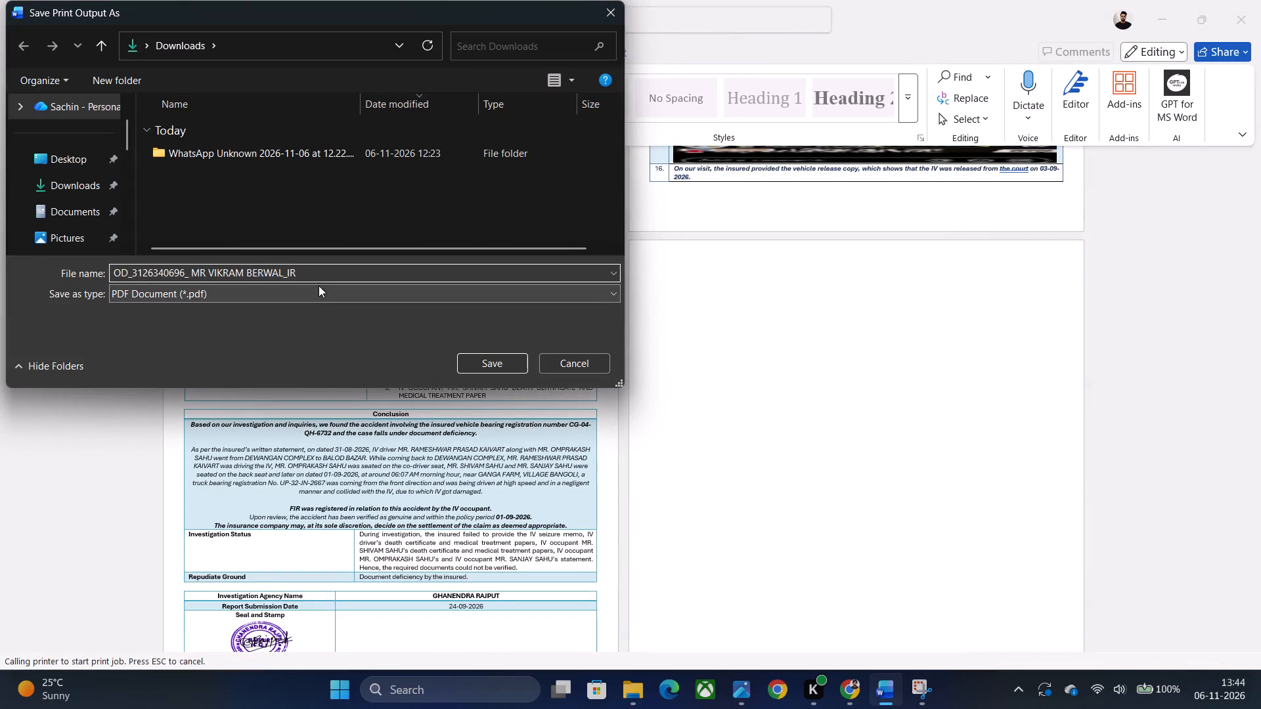
type("RECTIFIED")
key("shift+underscore")
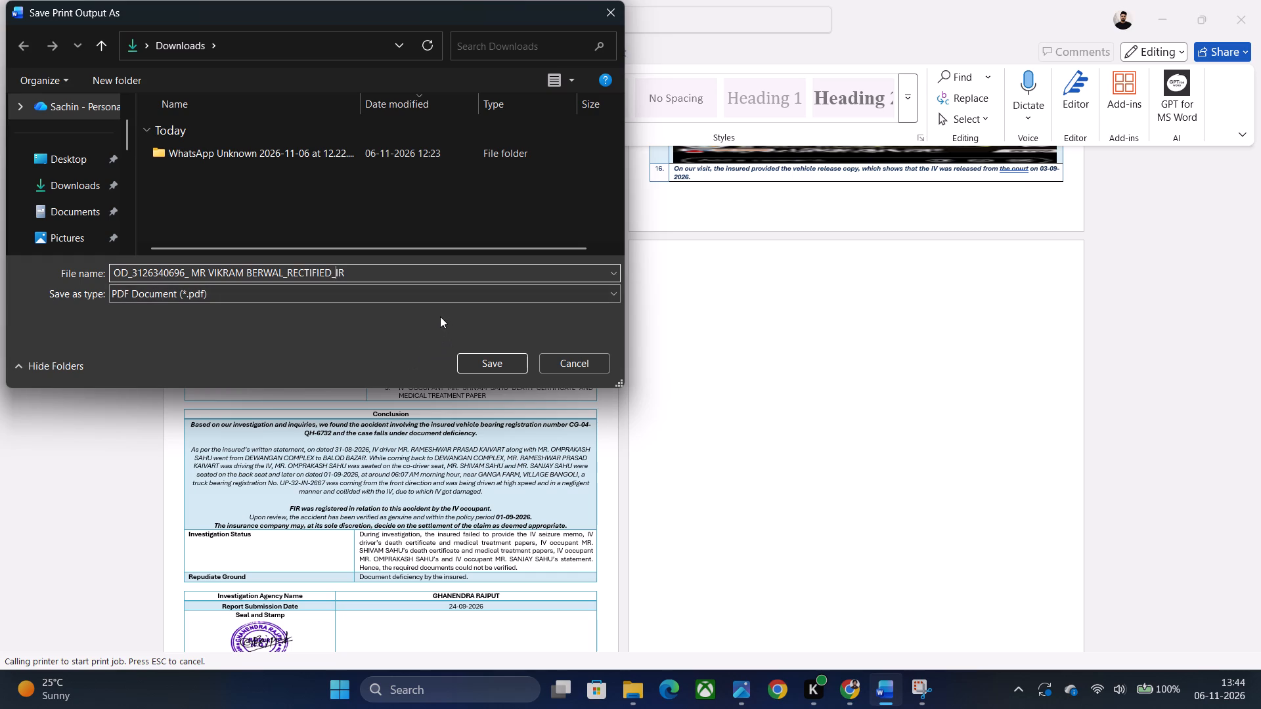
left_click(479, 363)
Close the investigation report document in Word.
key("alt+Tab")
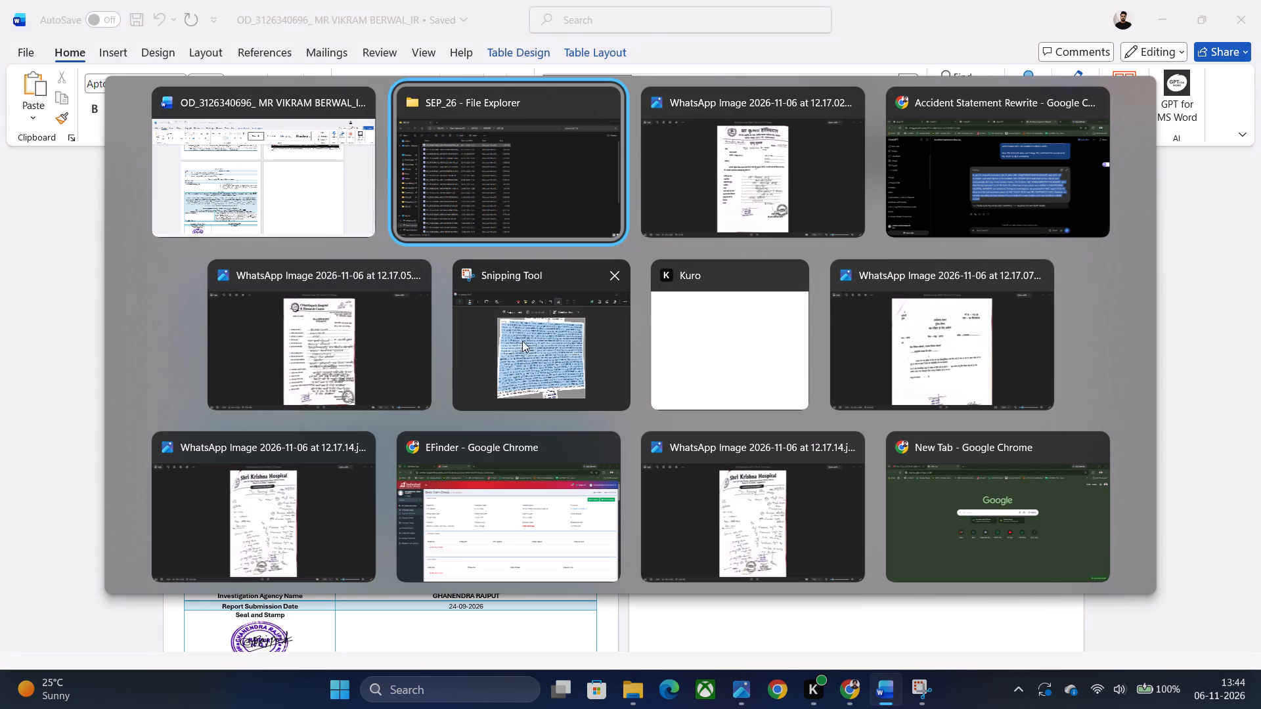
key("alt+Tab")
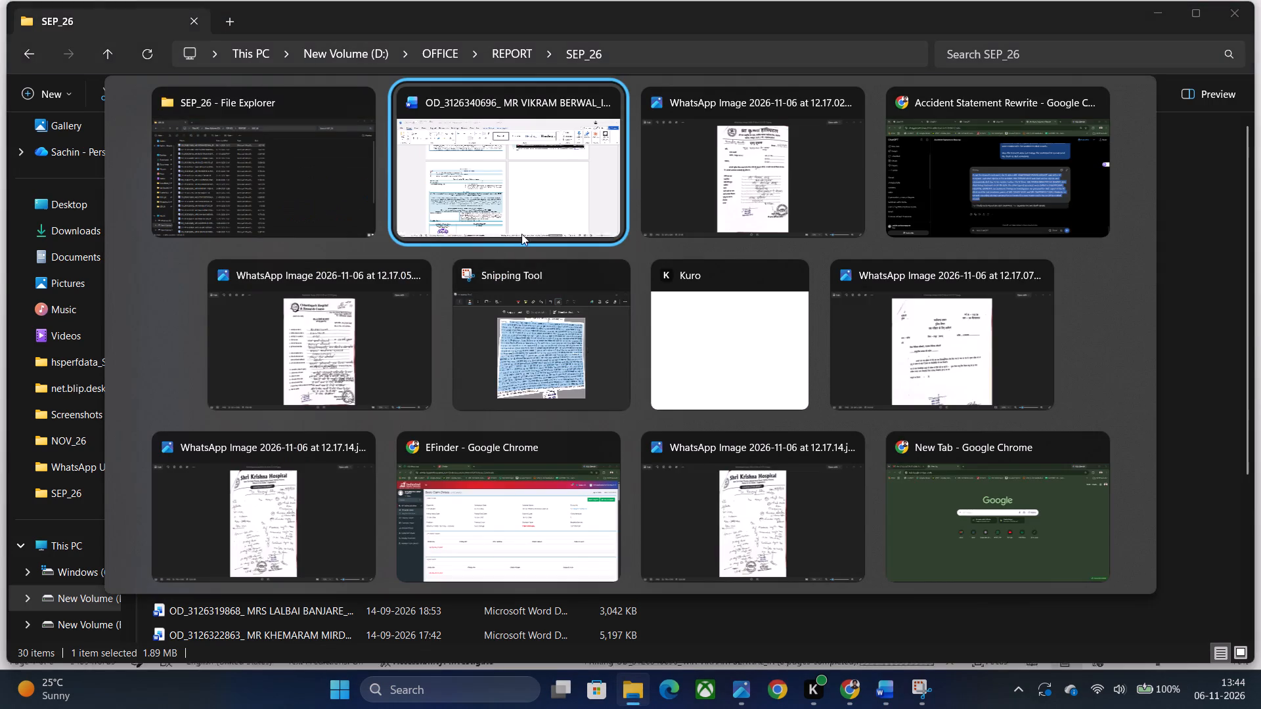
left_click(1242, 14)
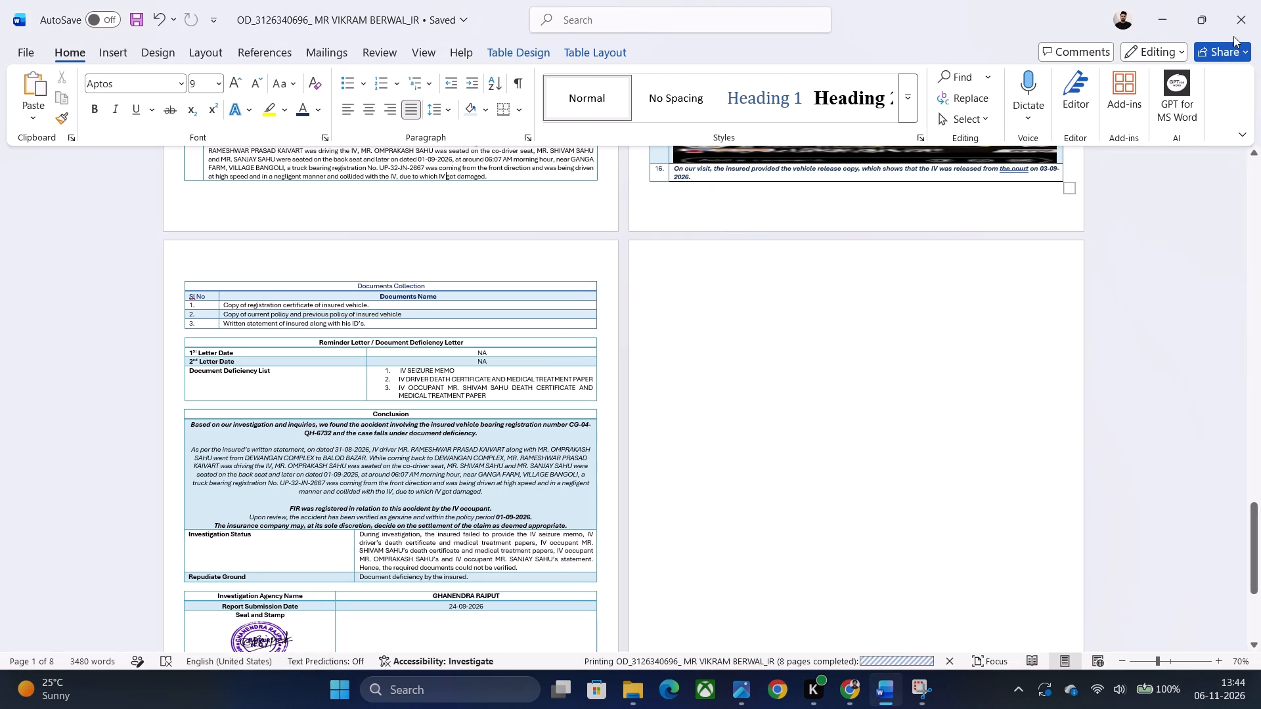
left_click(1245, 17)
left_click(783, 391)
scroll(852, 370, "up", 7)
left_click(1246, 13)
left_click(843, 361)
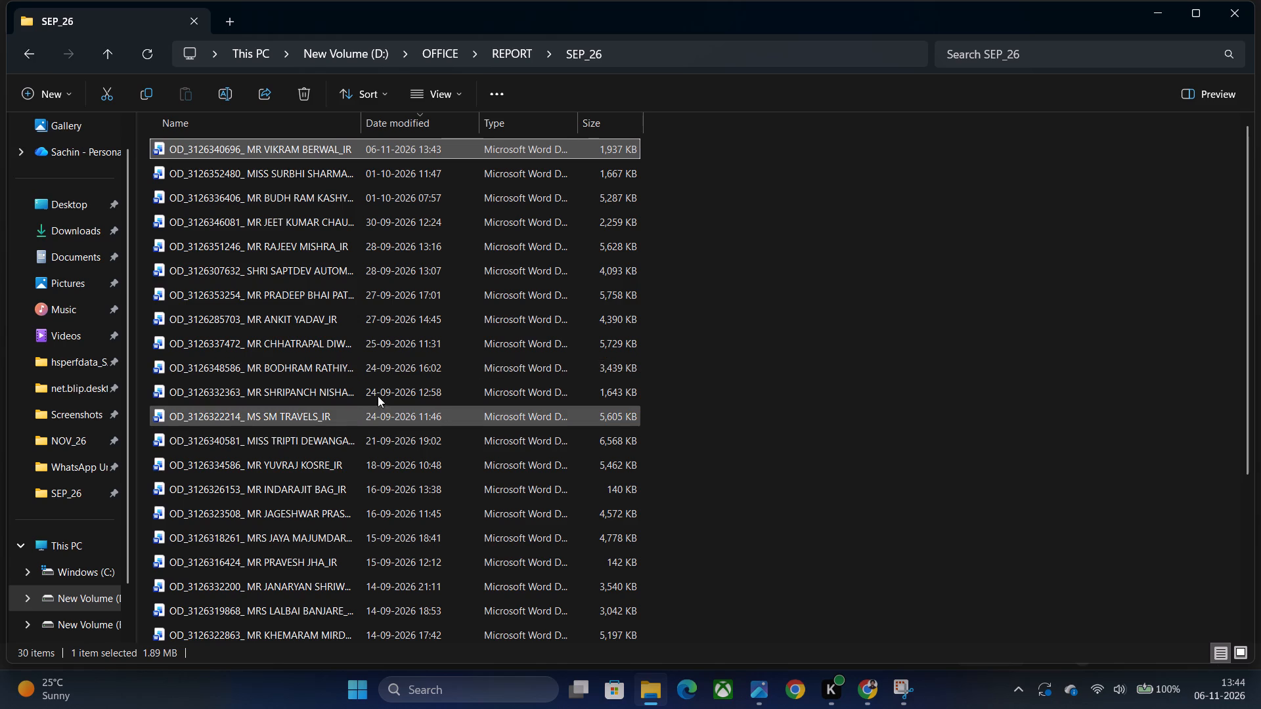
Open the Downloads folder in a new File Explorer window and copy the rectified report PDF's file name without changing it.
left_click(822, 301)
key("ctrl+n")
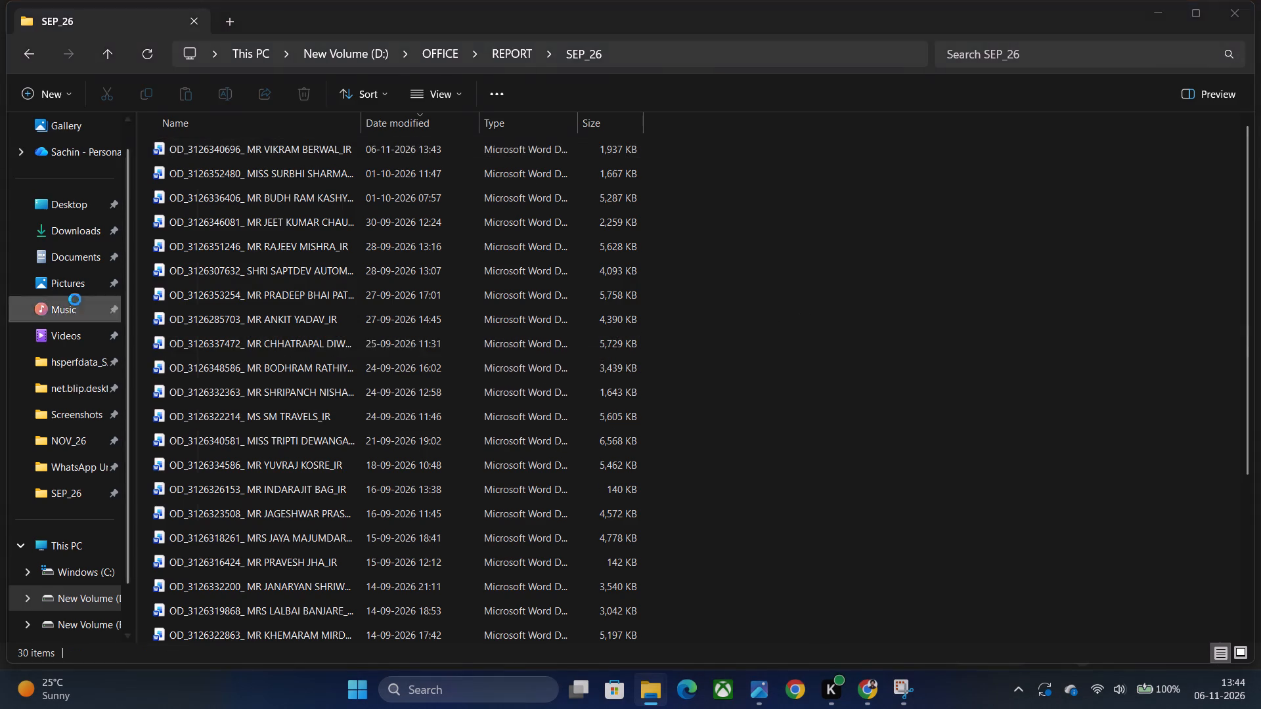
left_click(80, 243)
left_click(72, 261)
left_click(253, 148)
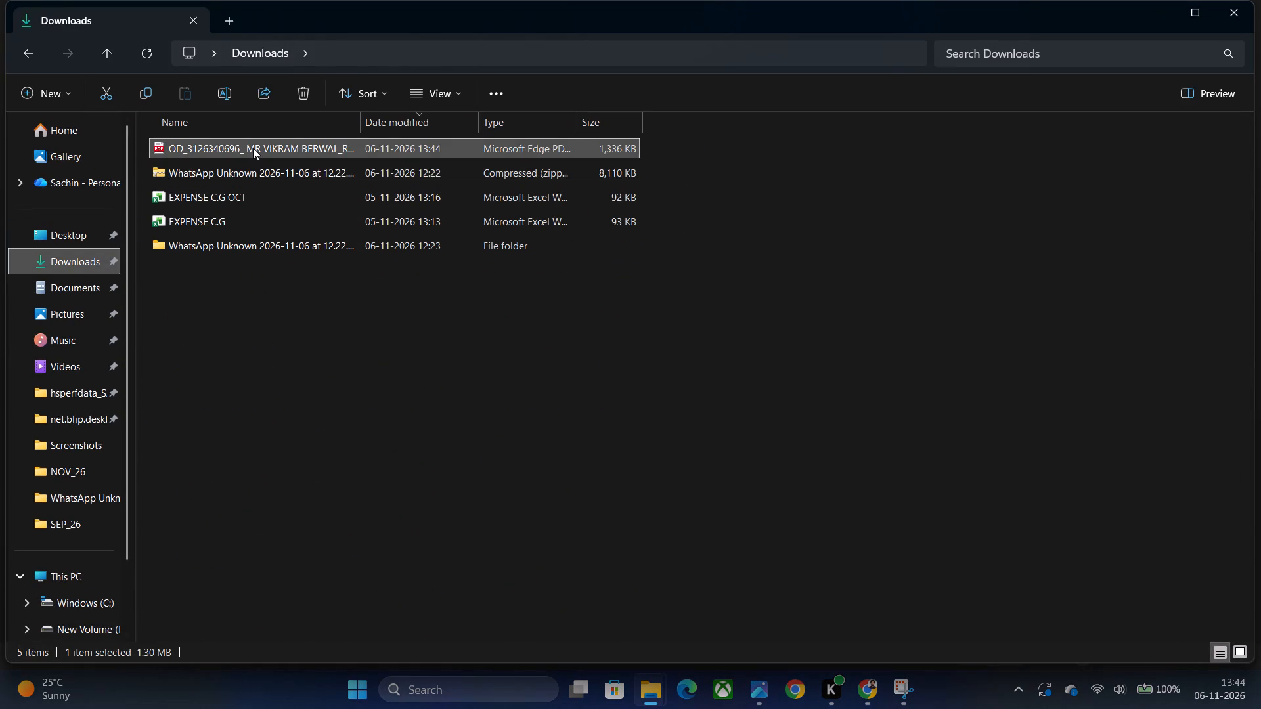
right_click(253, 148)
left_click(396, 177)
key("ctrl+c")
key("ctrl+c")
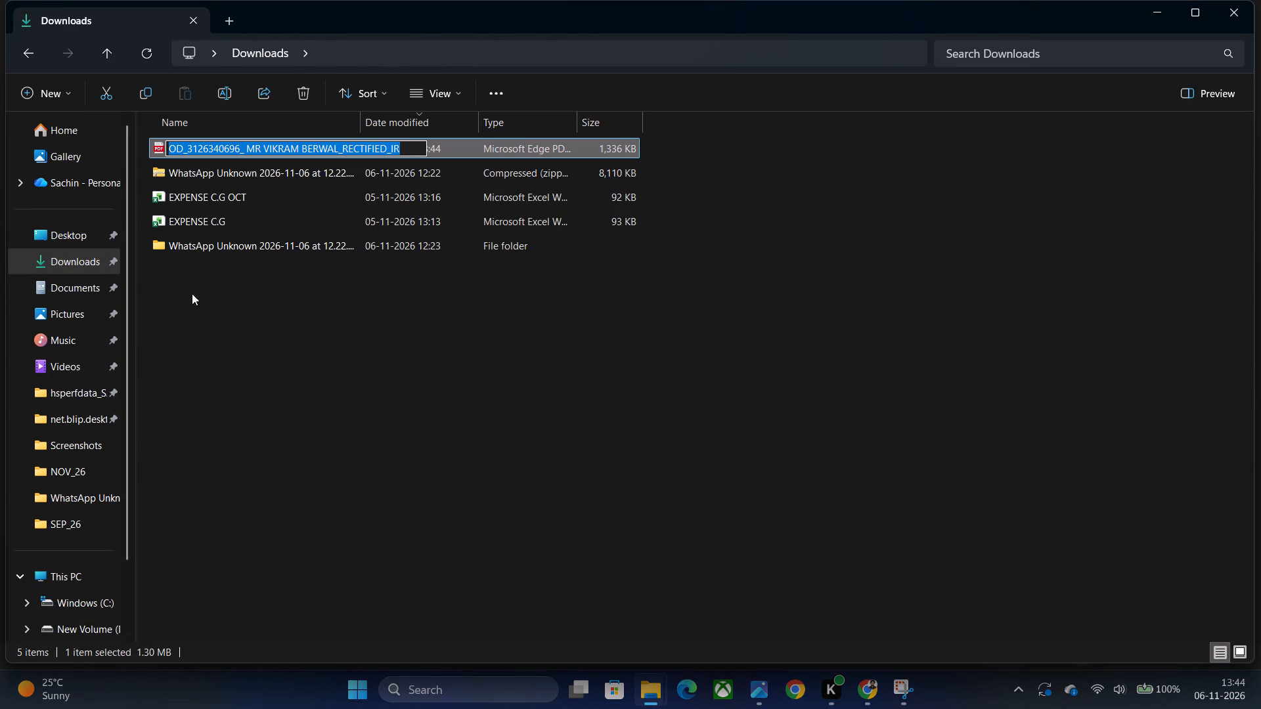
Rename the newest Word report in the SEP_26 folder with the copied rectified PDF file name, ending in "_RECTIFIED_IR".
key("alt+Tab")
left_click(510, 207, "alt")
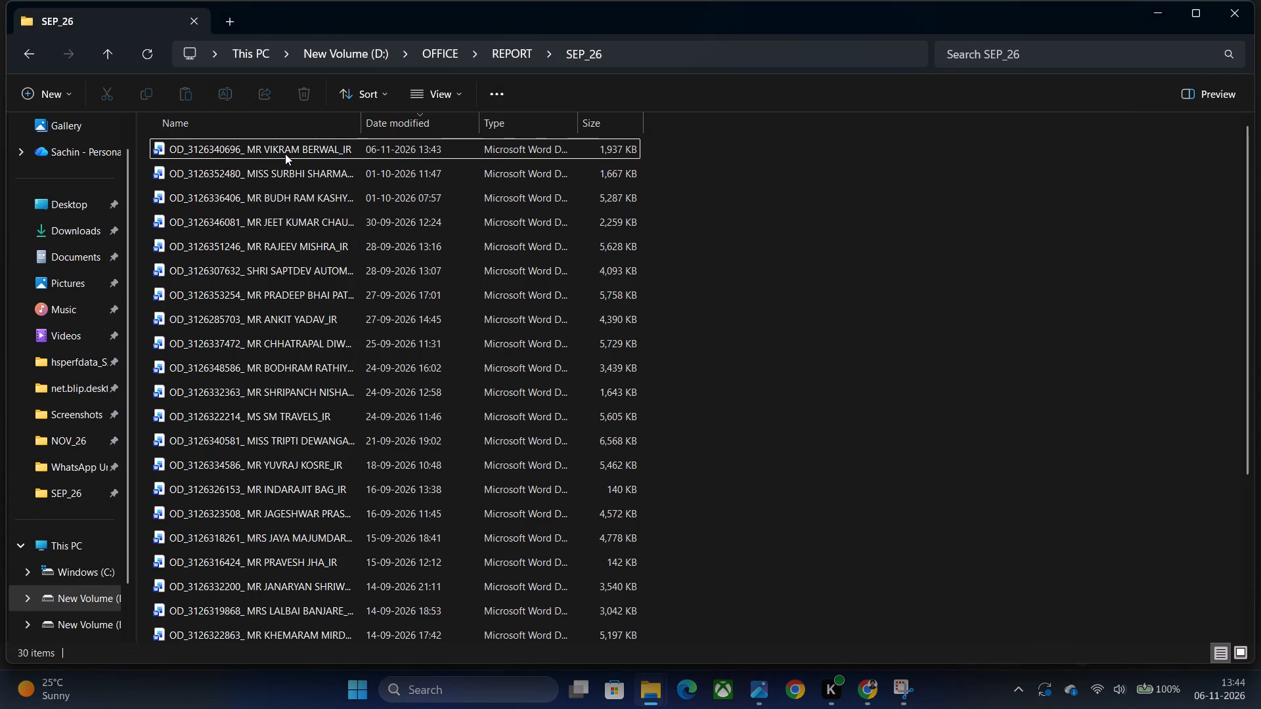
left_click(285, 154)
right_click(285, 154)
left_click(419, 177)
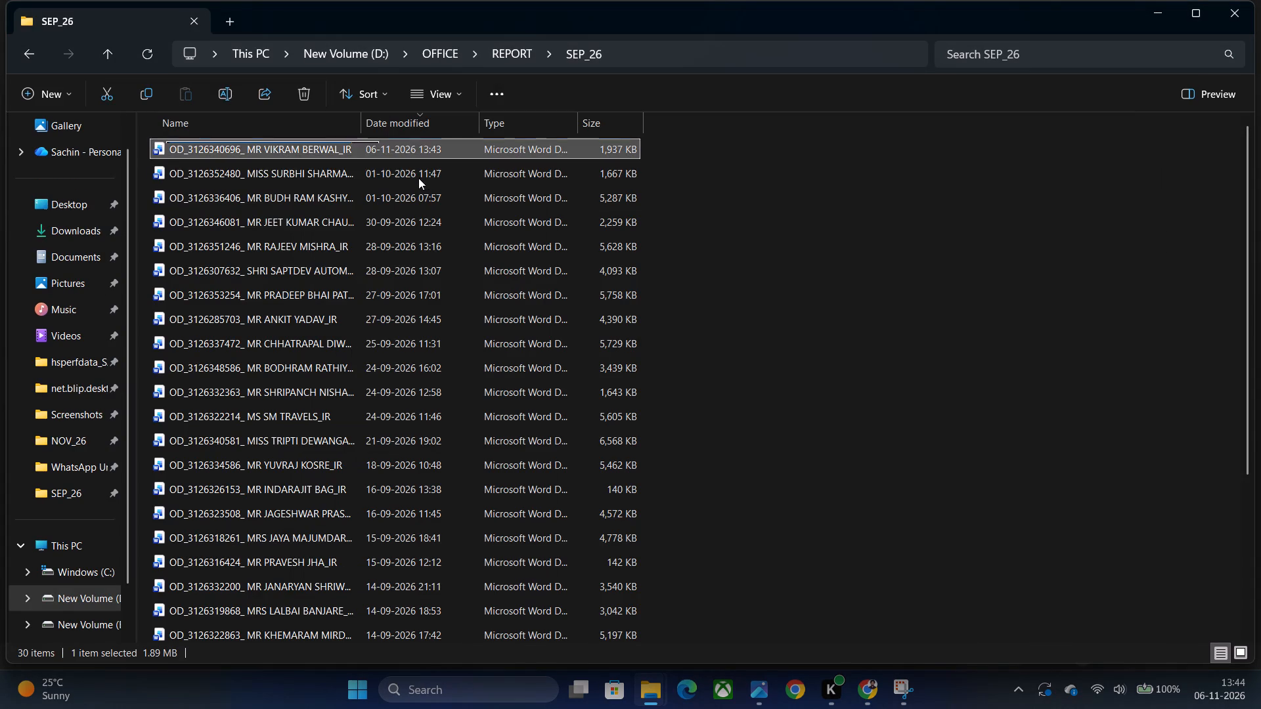
key("ctrl+v")
key("Return")
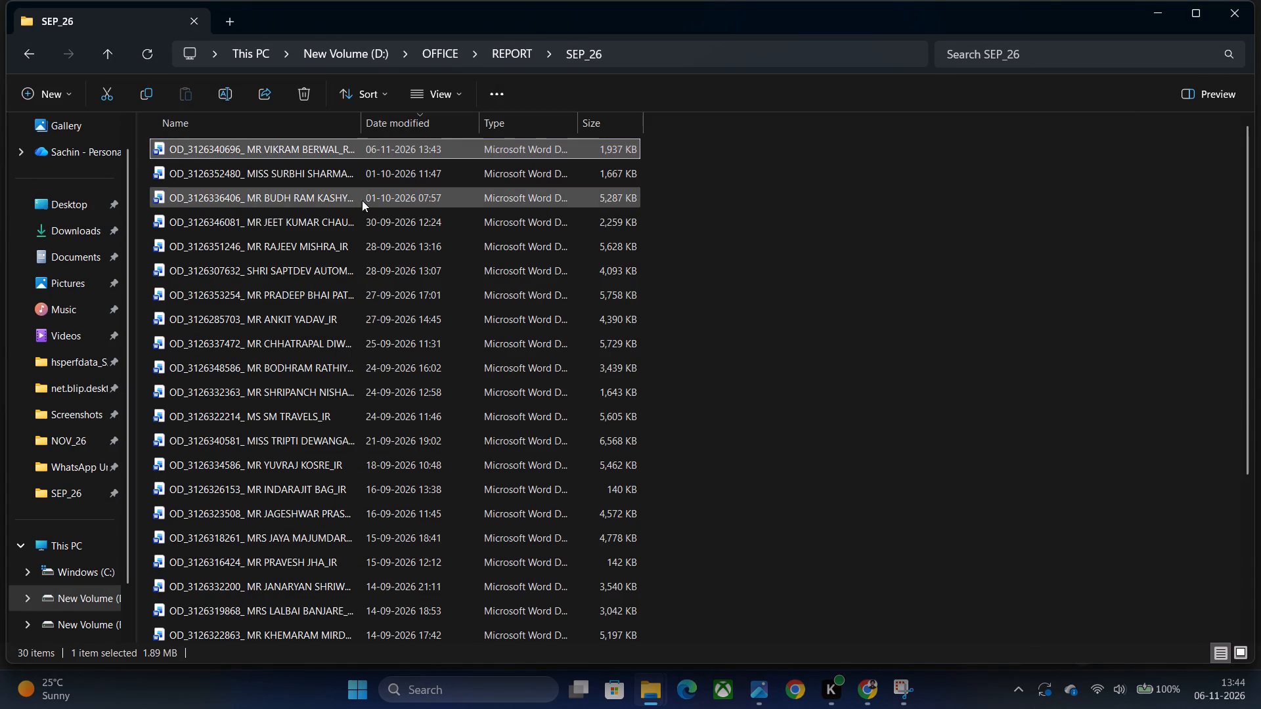
Copy the renamed Word report file from the SEP_26 folder and switch to the Downloads folder window.
left_click(318, 204)
left_click(305, 183)
left_click(304, 146)
key("ctrl+c")
key("ctrl+c")
key("alt+Tab")
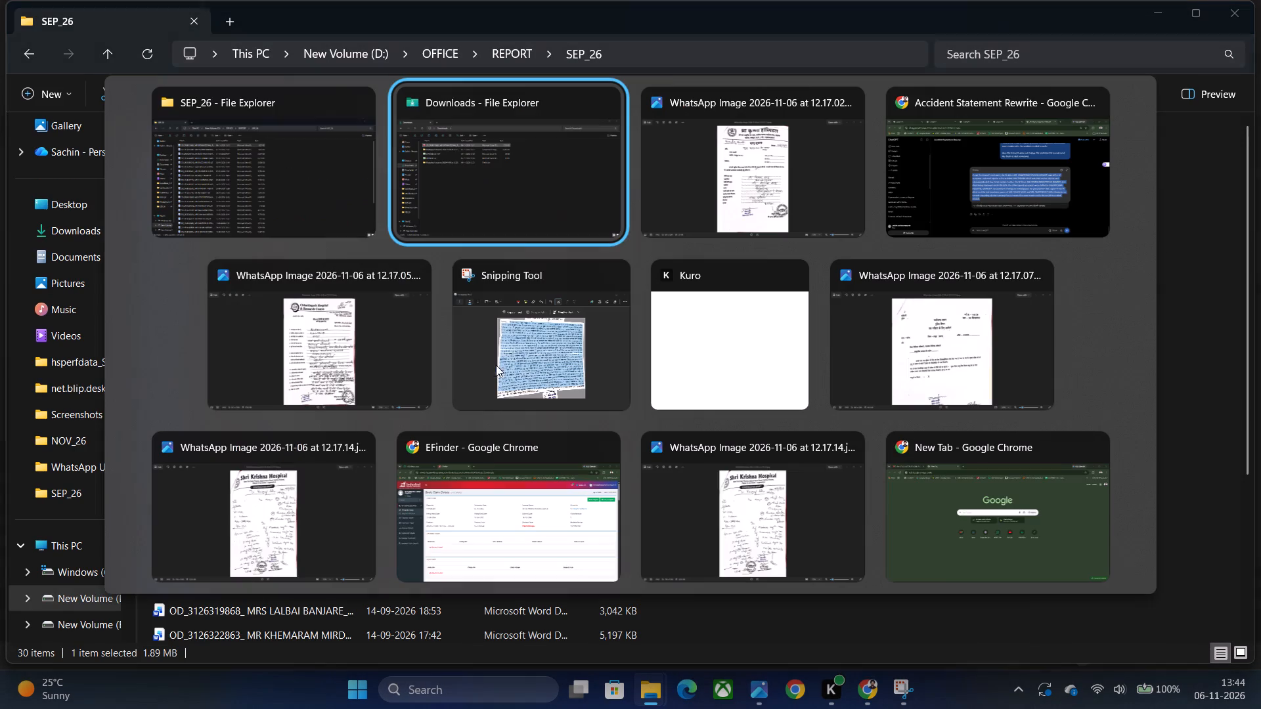
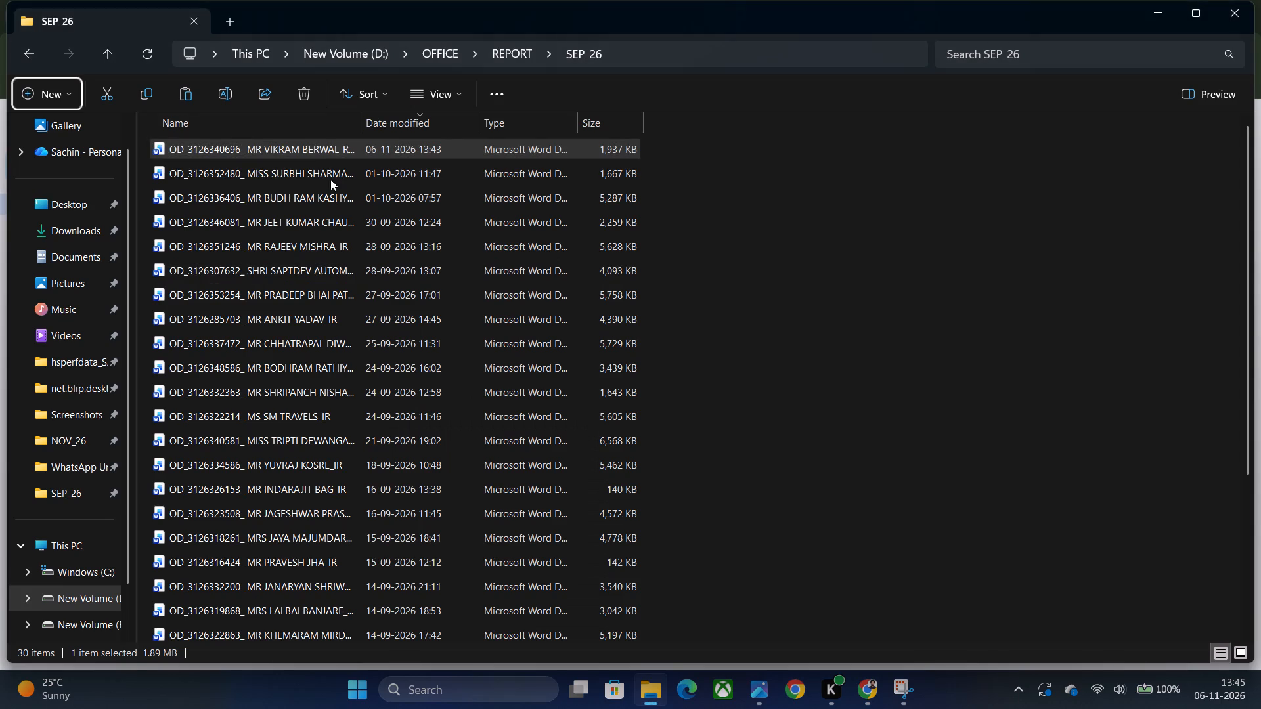
Reopen the rectified accident investigation report from the SEP_26 folder and place the cursor at the Claim No. label in Insured Details.
double_click(332, 150)
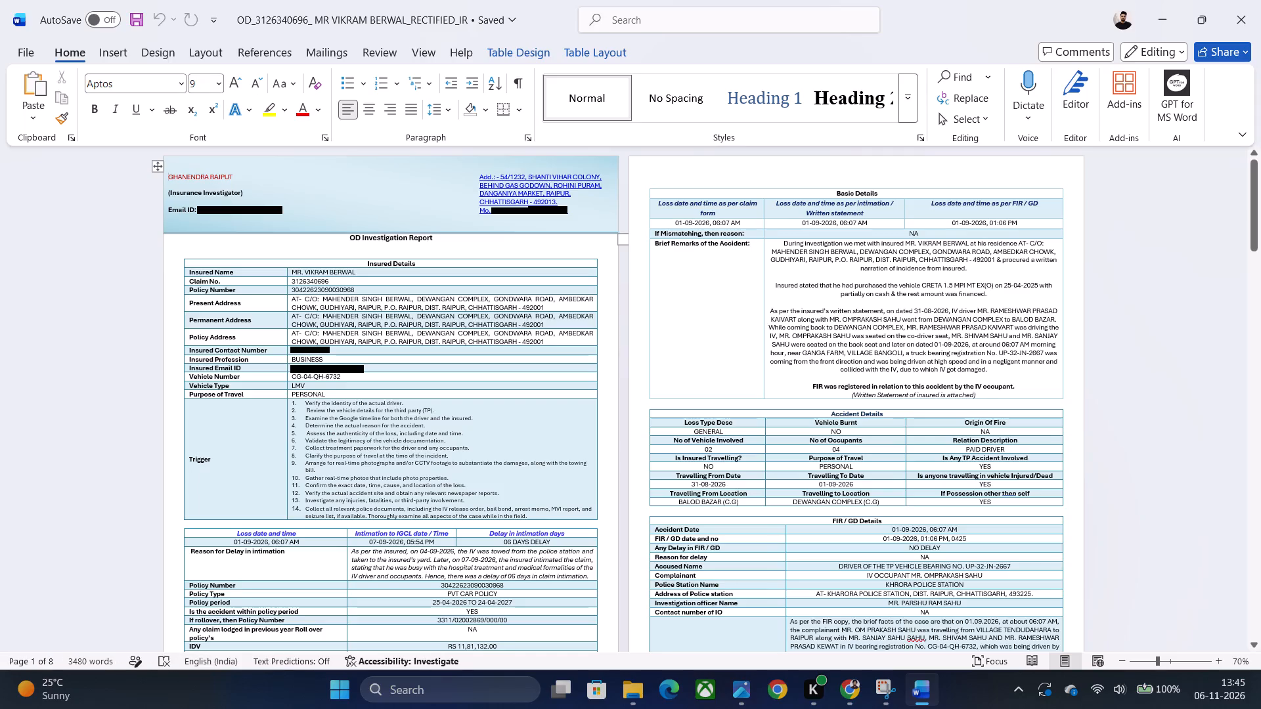
left_click(277, 278)
left_click(269, 280)
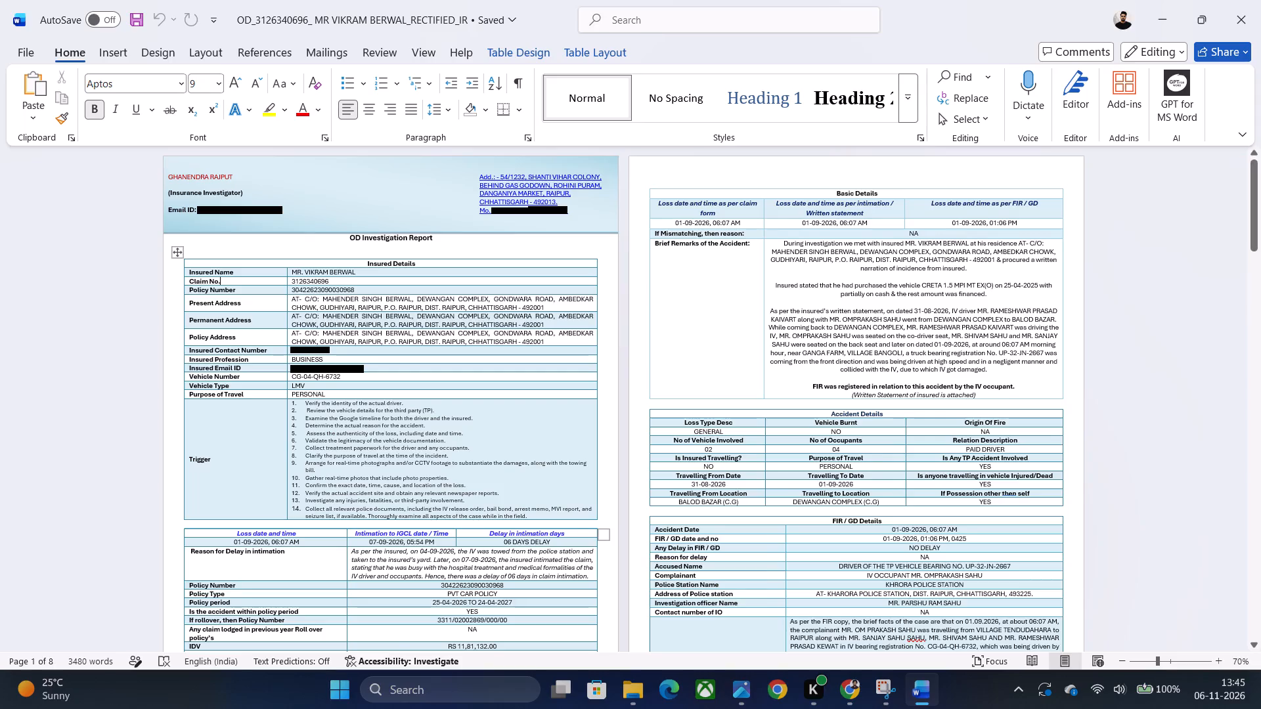
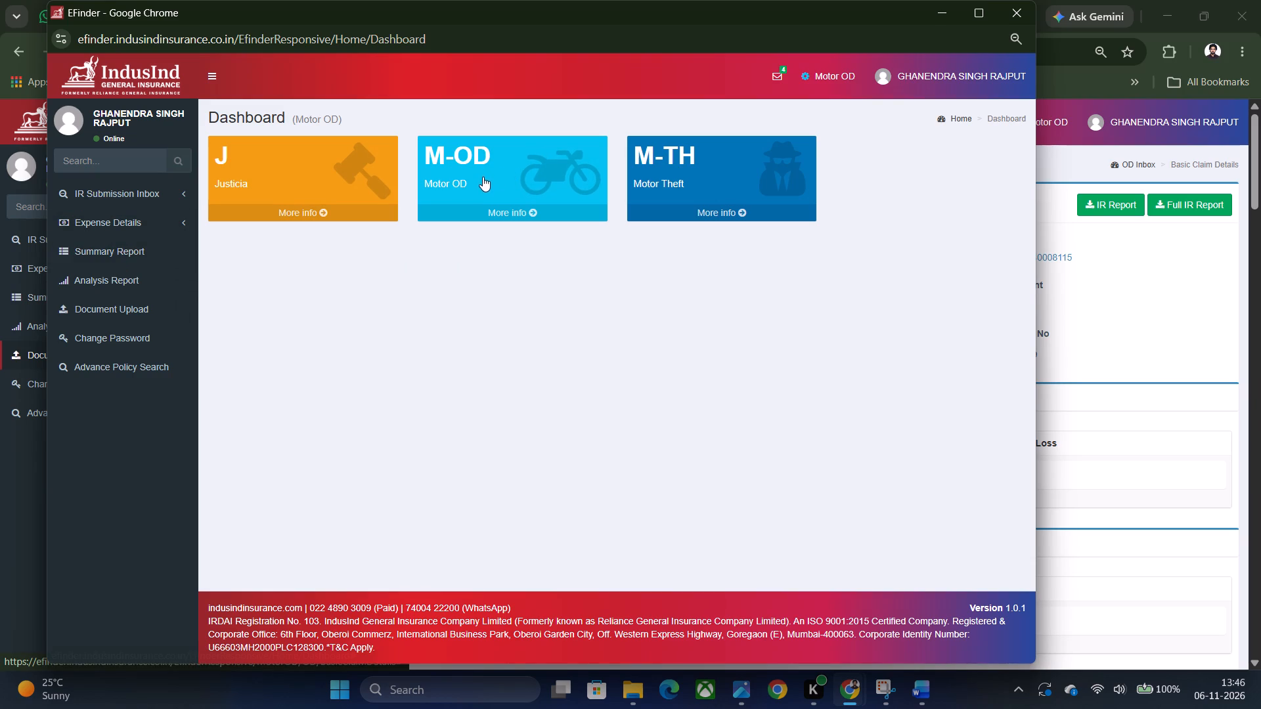
Switch to the EFinder portal, open Document Upload for Motor OD, and search for the claim using the copied claim number.
left_click(973, 3)
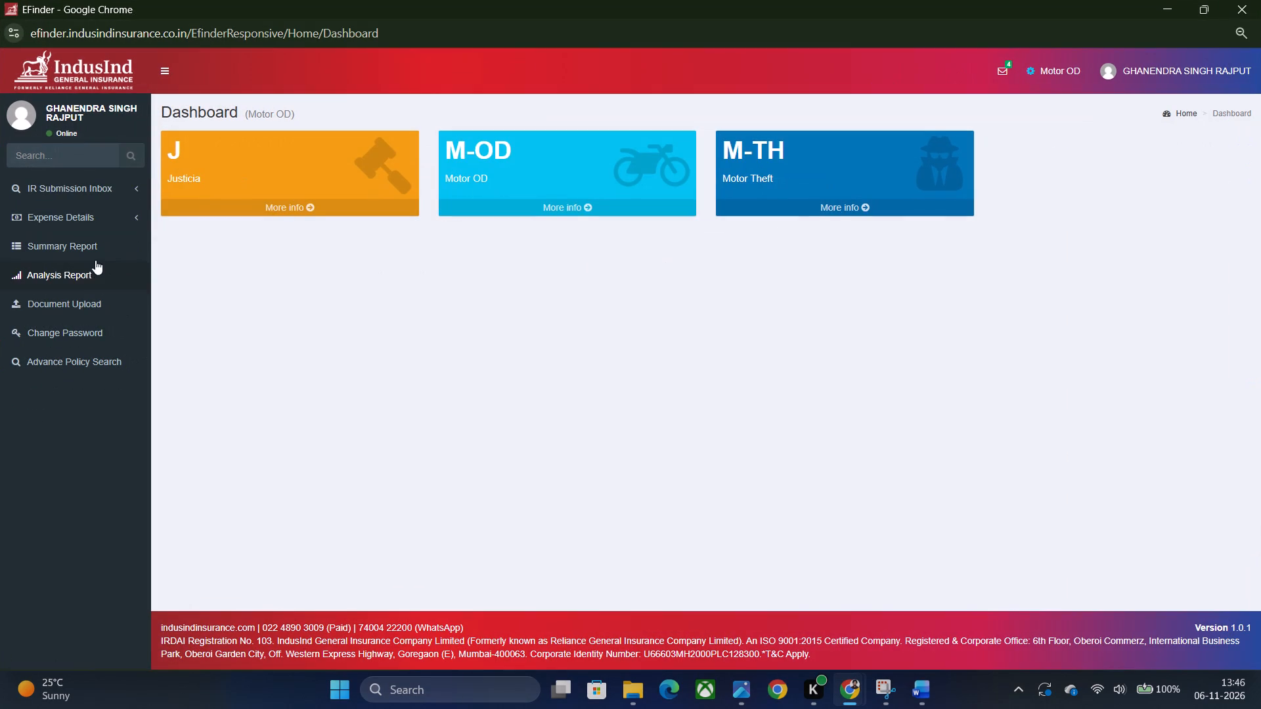
left_click(69, 304)
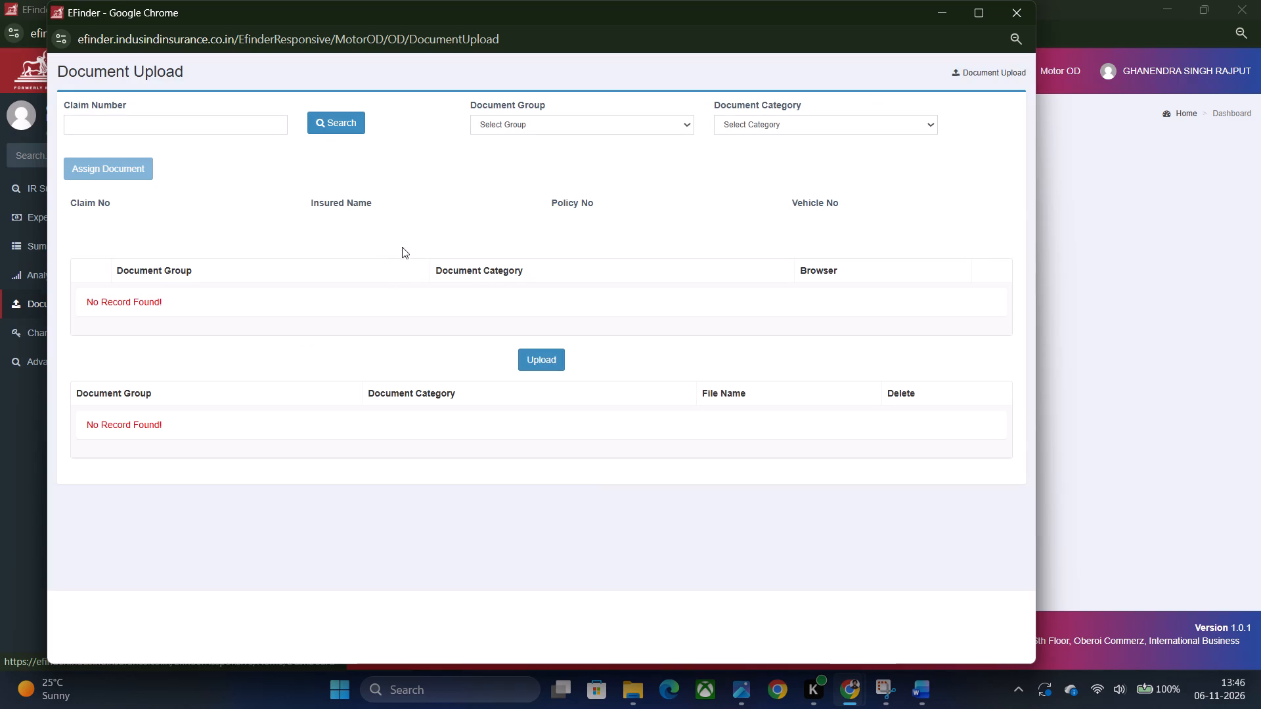
left_click(135, 126)
key("ctrl+v")
left_click(313, 122)
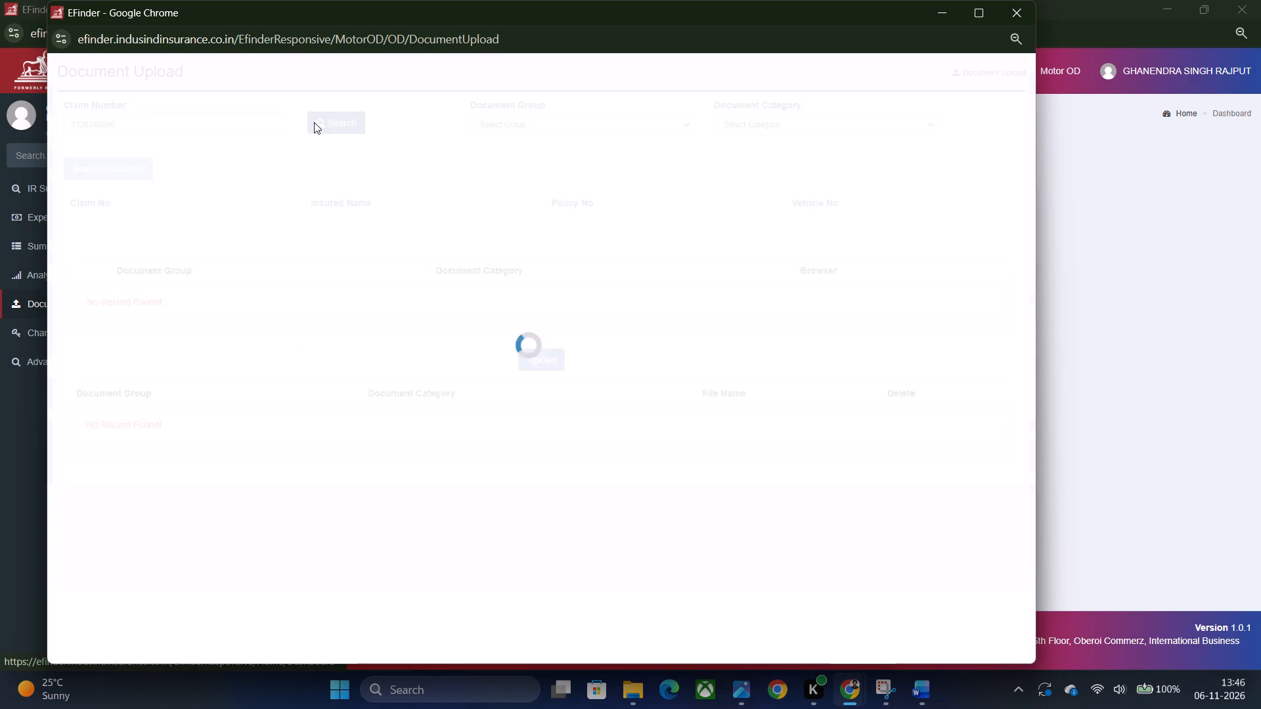
Attach the rectified investigation report PDF (RECTIFIED_IR) from Downloads to the Investigation Report document category.
scroll(628, 412, "down", 5)
scroll(477, 370, "up", 2)
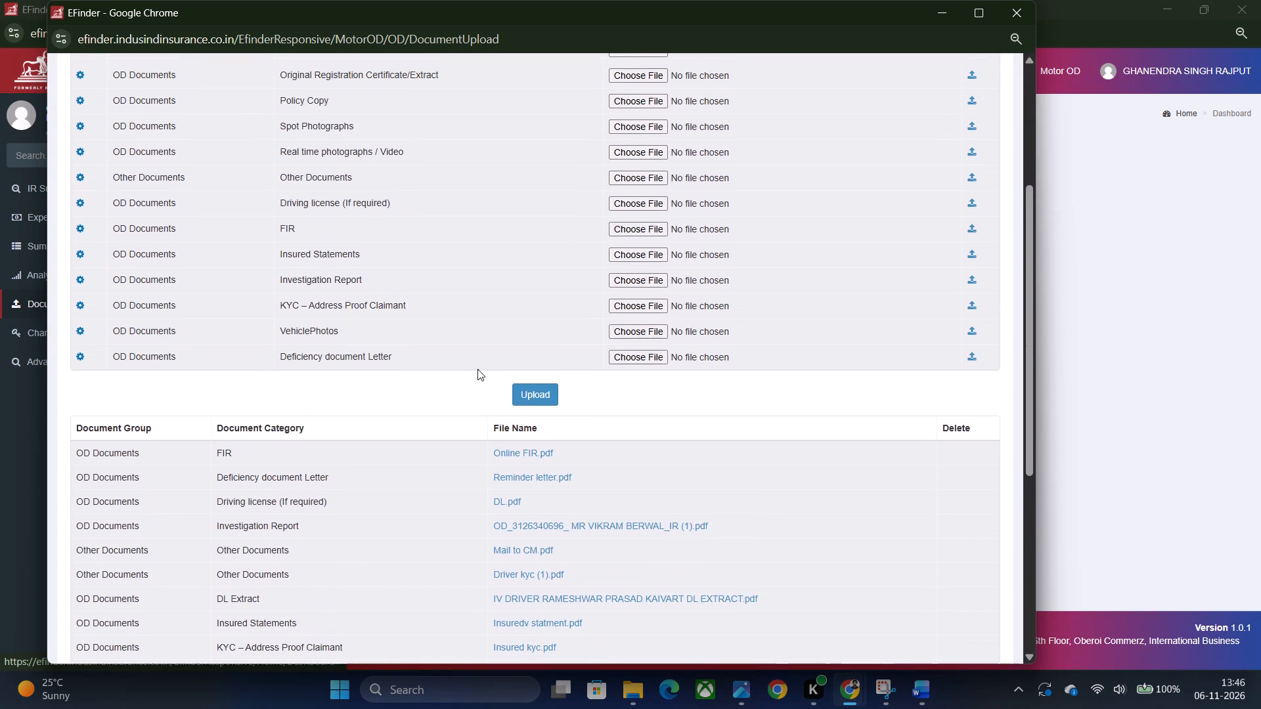
scroll(477, 369, "up", 3)
scroll(576, 374, "down", 1)
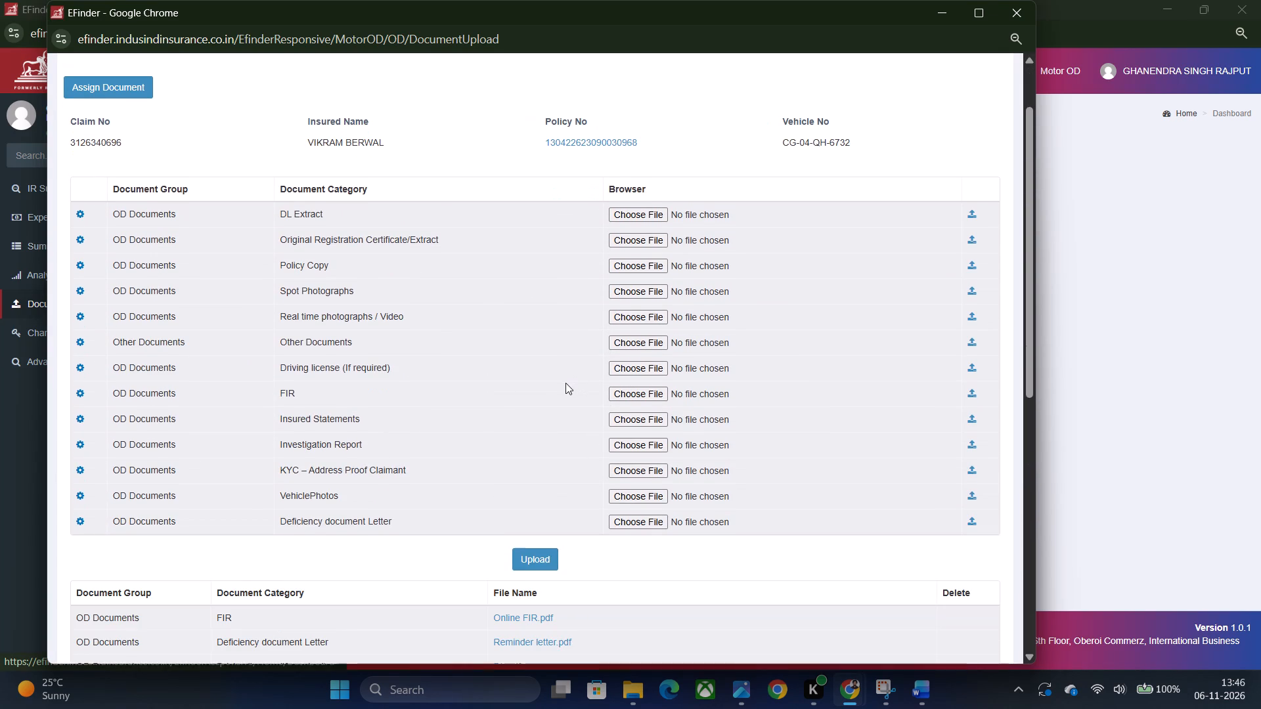
left_click(640, 444)
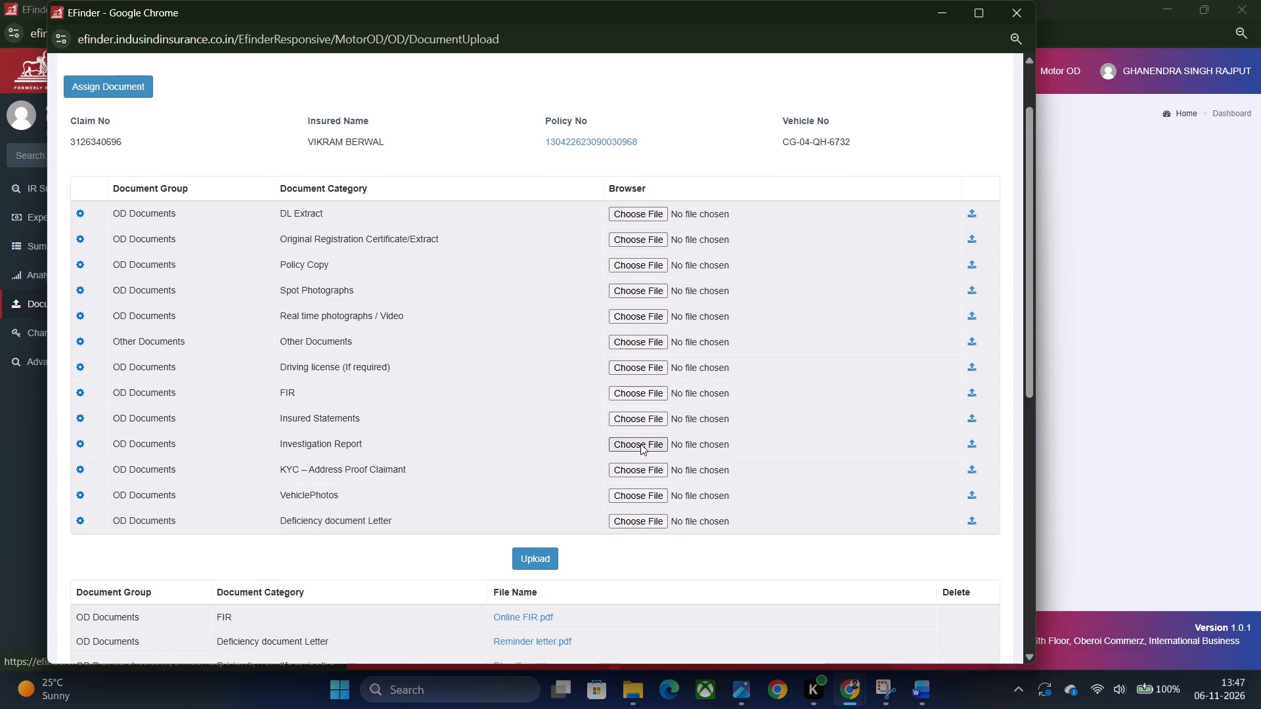
left_click(292, 152)
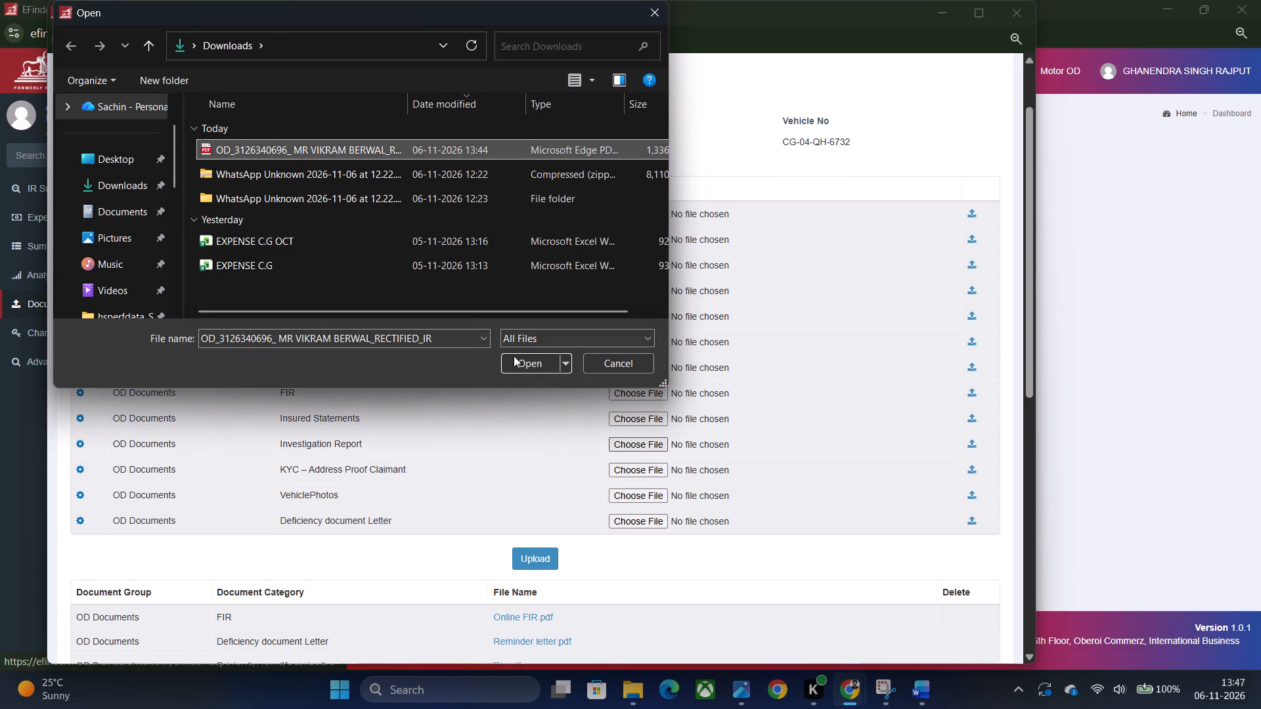
left_click(521, 368)
Review the claim's list of existing documents and upload the attached rectified investigation report.
scroll(665, 418, "down", 3)
scroll(602, 358, "down", 3)
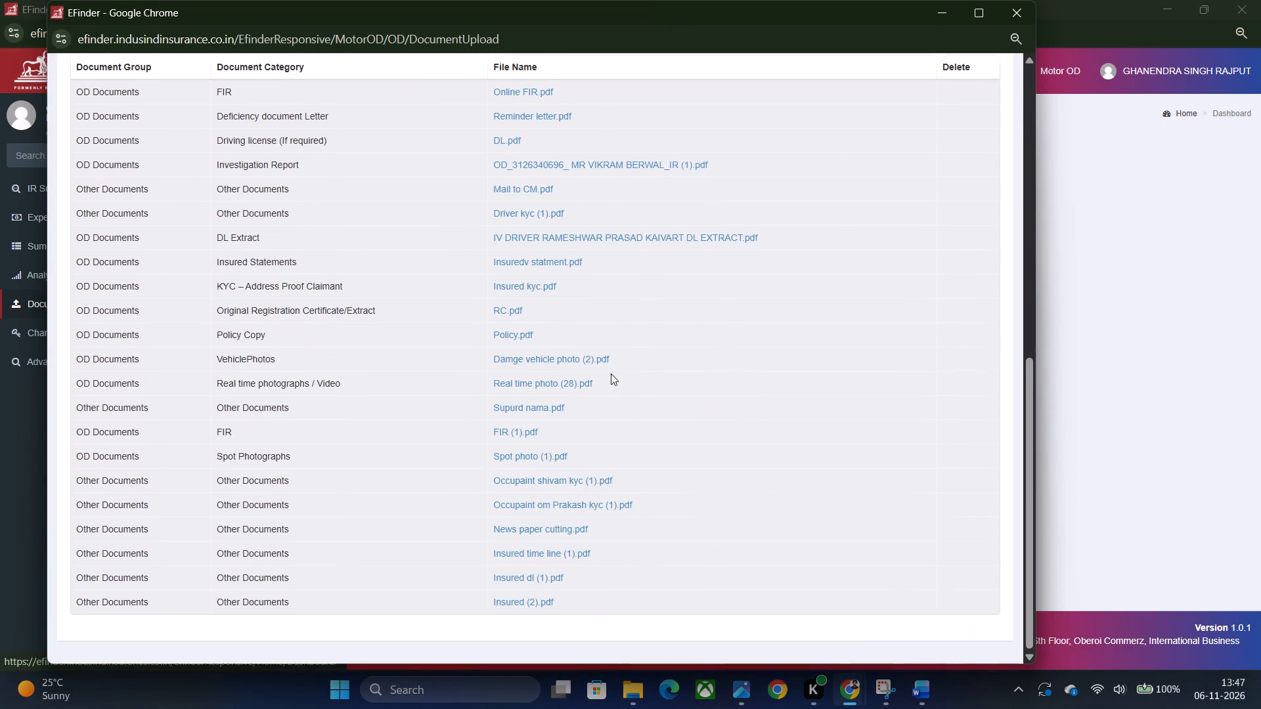
scroll(611, 374, "down", 3)
scroll(562, 393, "up", 5)
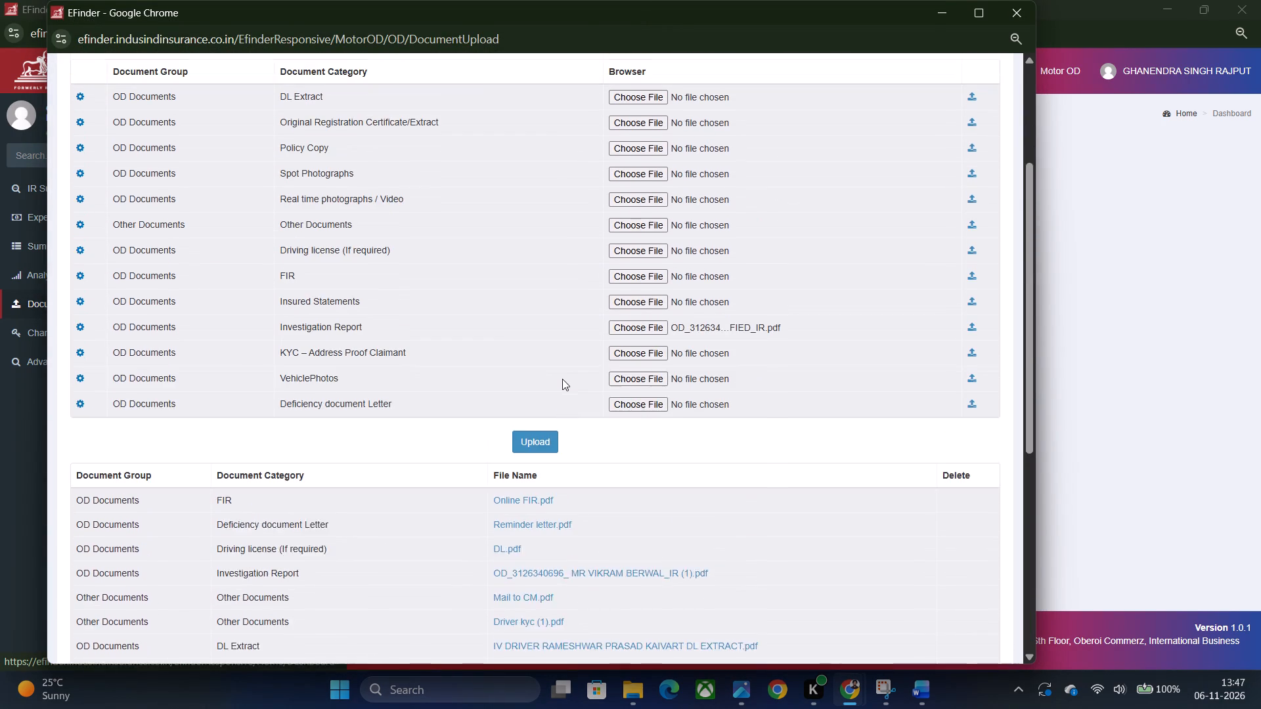
scroll(562, 376, "down", 5)
scroll(544, 389, "up", 3)
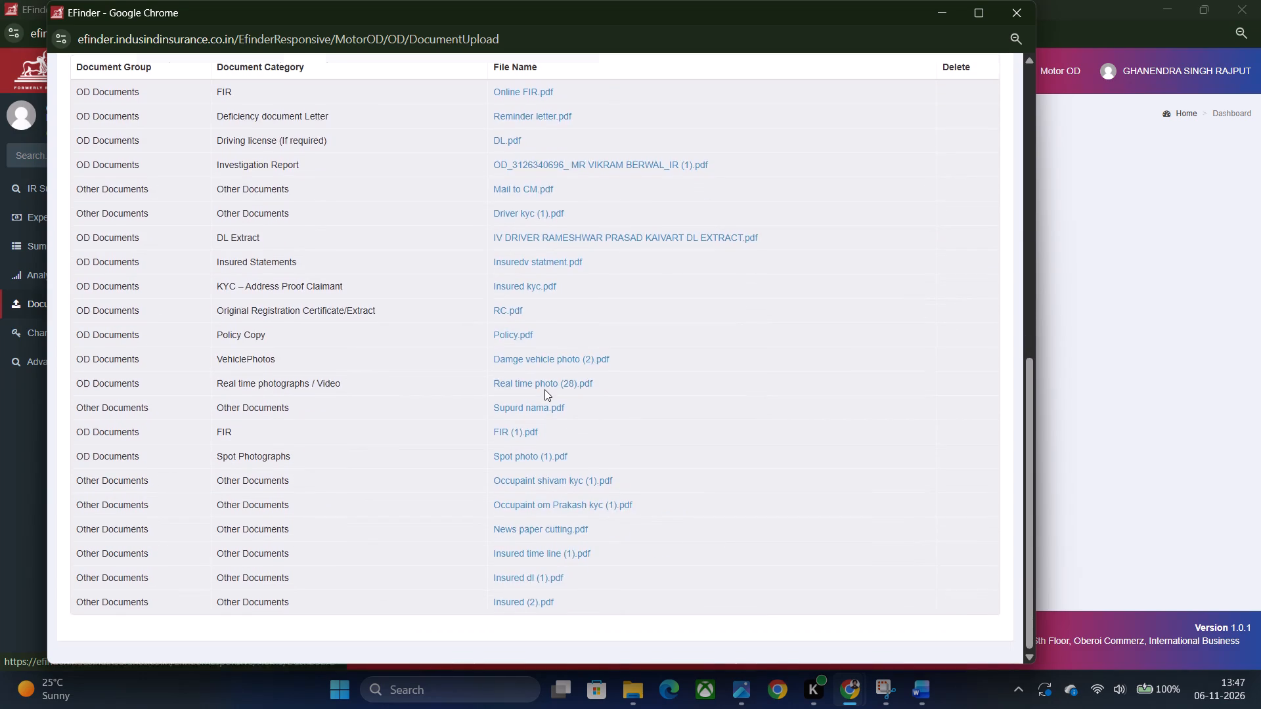
left_click(531, 284)
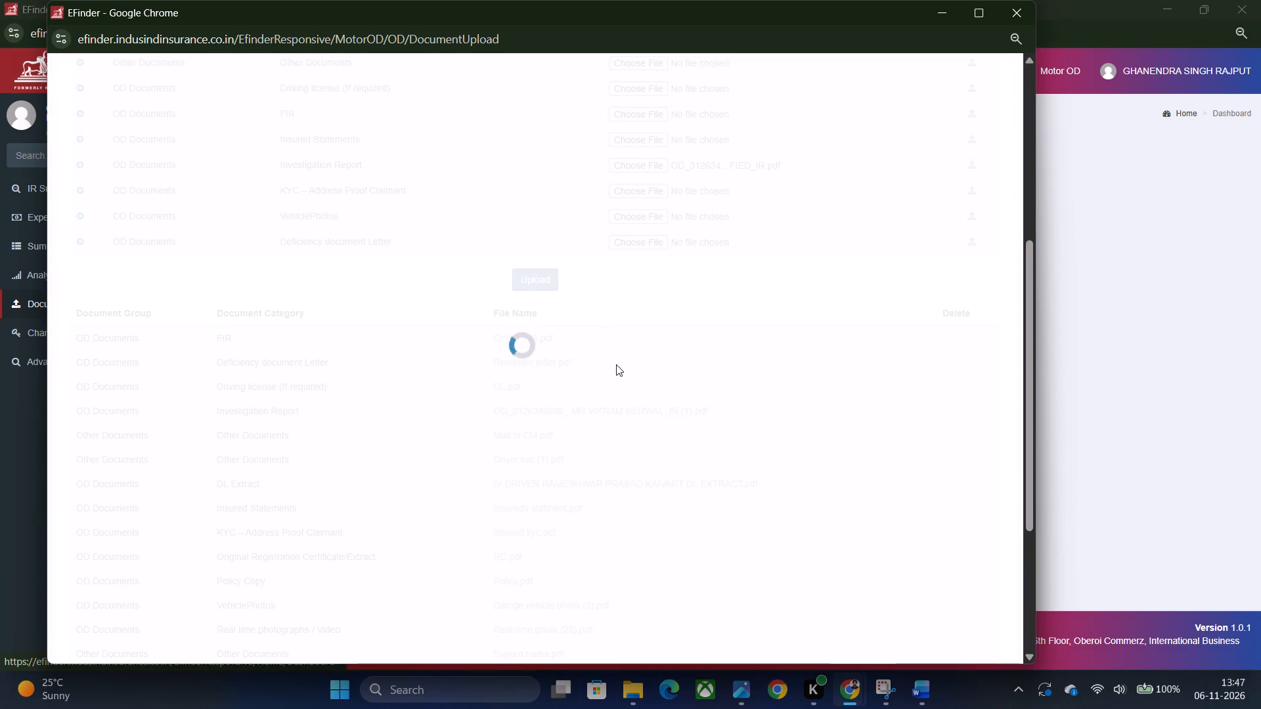
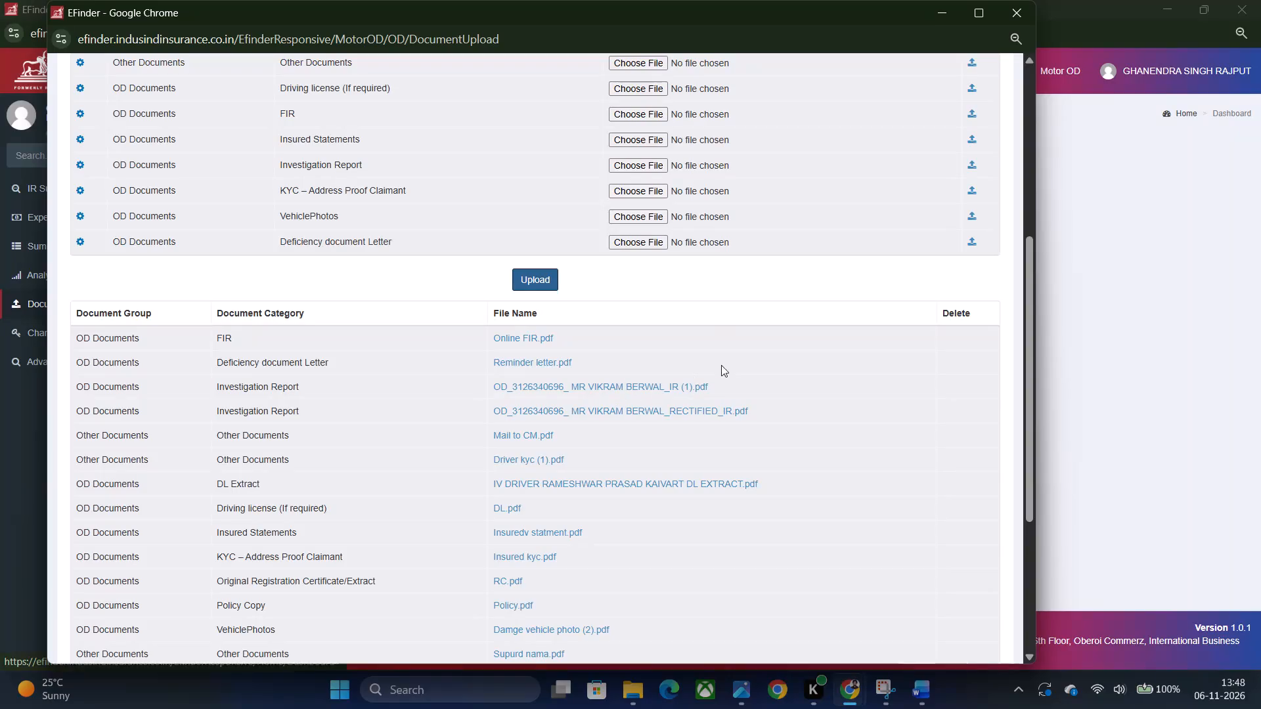
Switch to the rectified investigation report in Word and review its findings, document deficiency list, conclusion and investigation status.
key("alt+Tab")
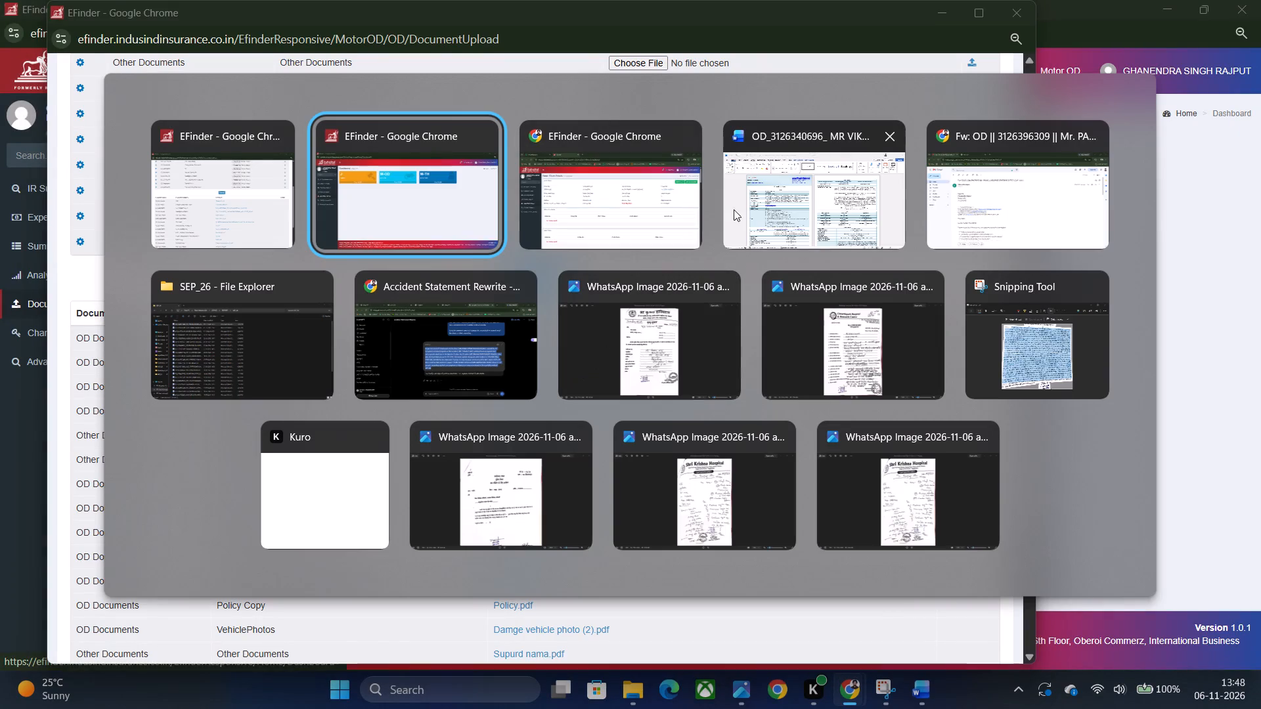
left_click(798, 205, "alt")
scroll(694, 349, "down", 17)
scroll(559, 391, "up", 2)
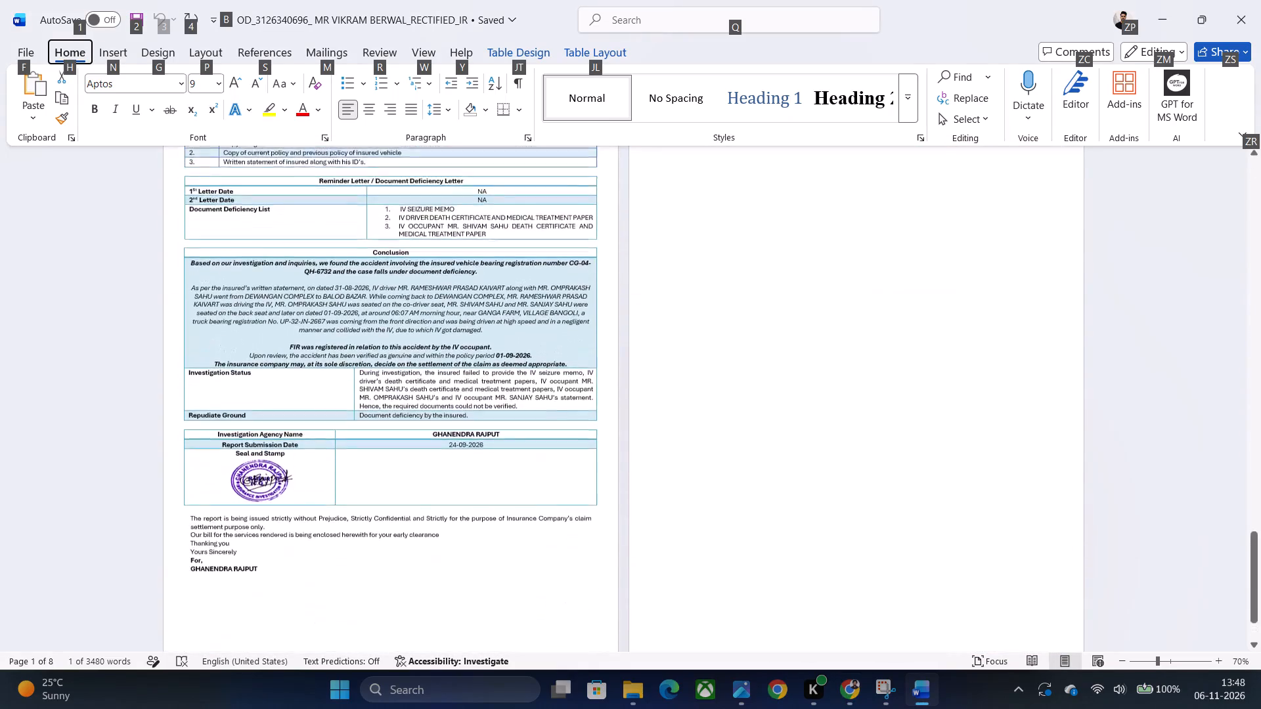
scroll(559, 391, "up", 6)
scroll(499, 418, "up", 1)
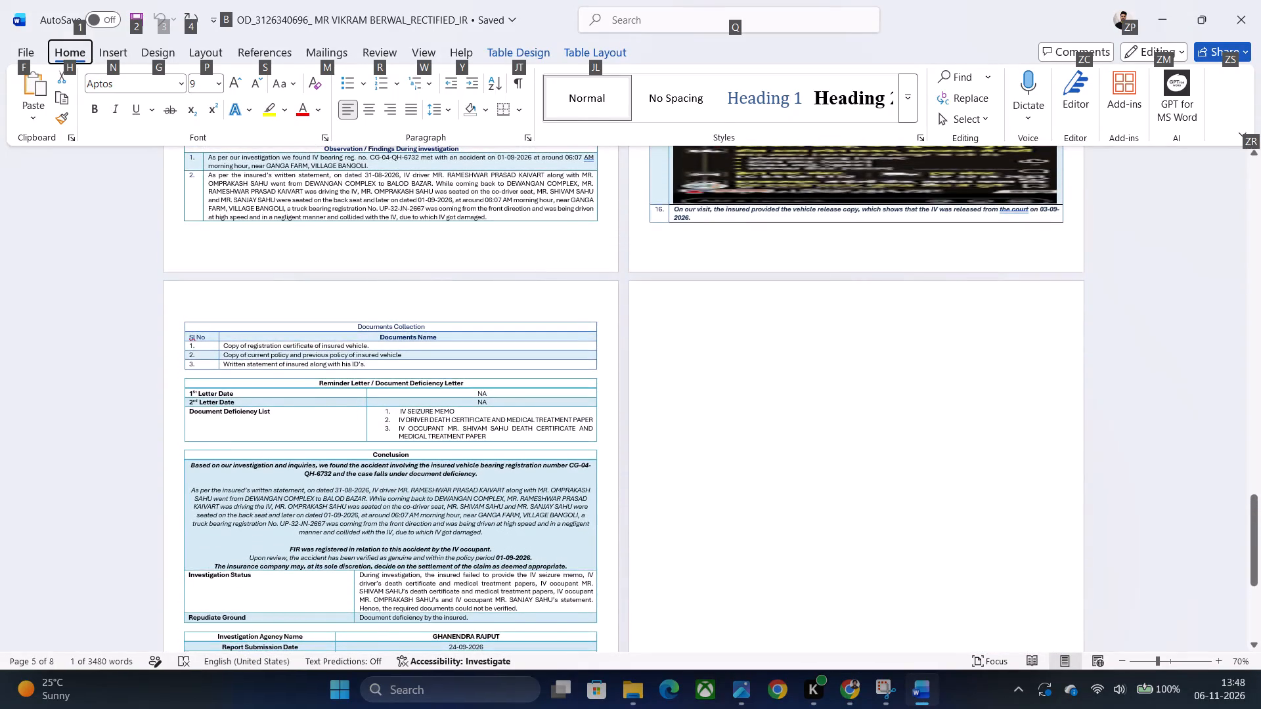
scroll(499, 418, "up", 1)
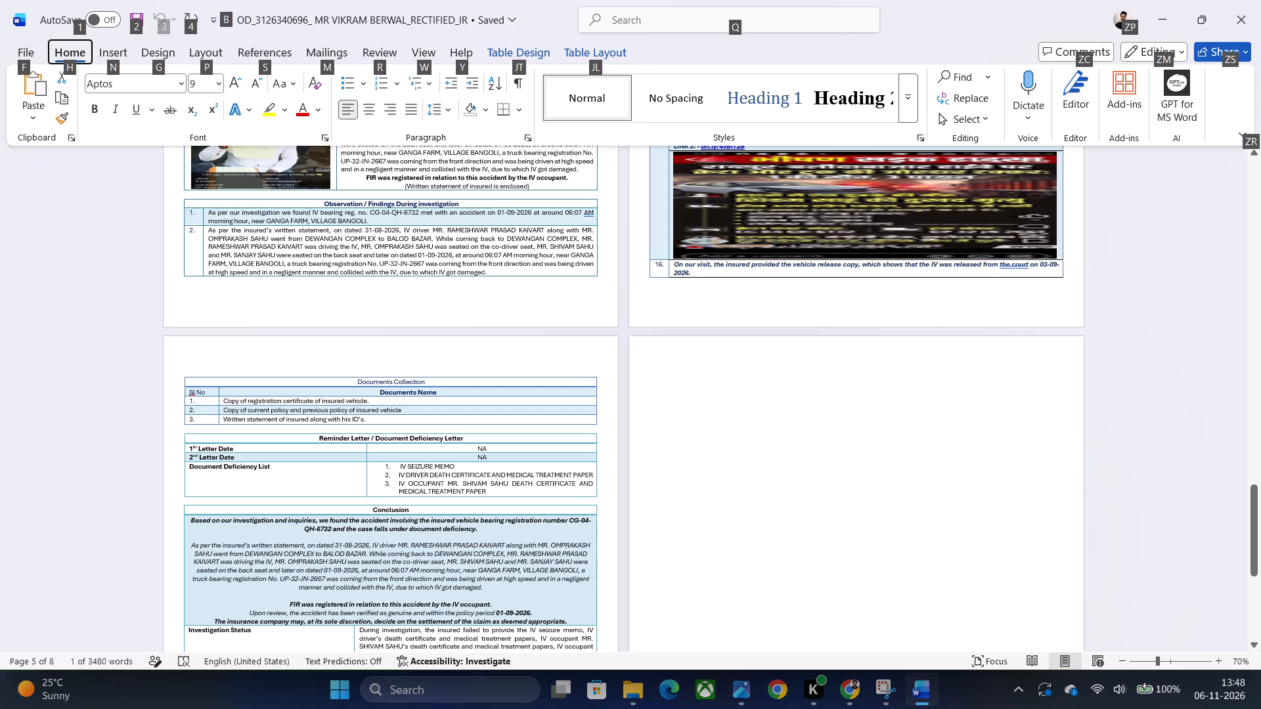
Switch to File Explorer, open the extracted WhatsApp Unknown folder in Downloads, and browse its scanned police papers as far as the Crime Details Form.
key("alt+Tab")
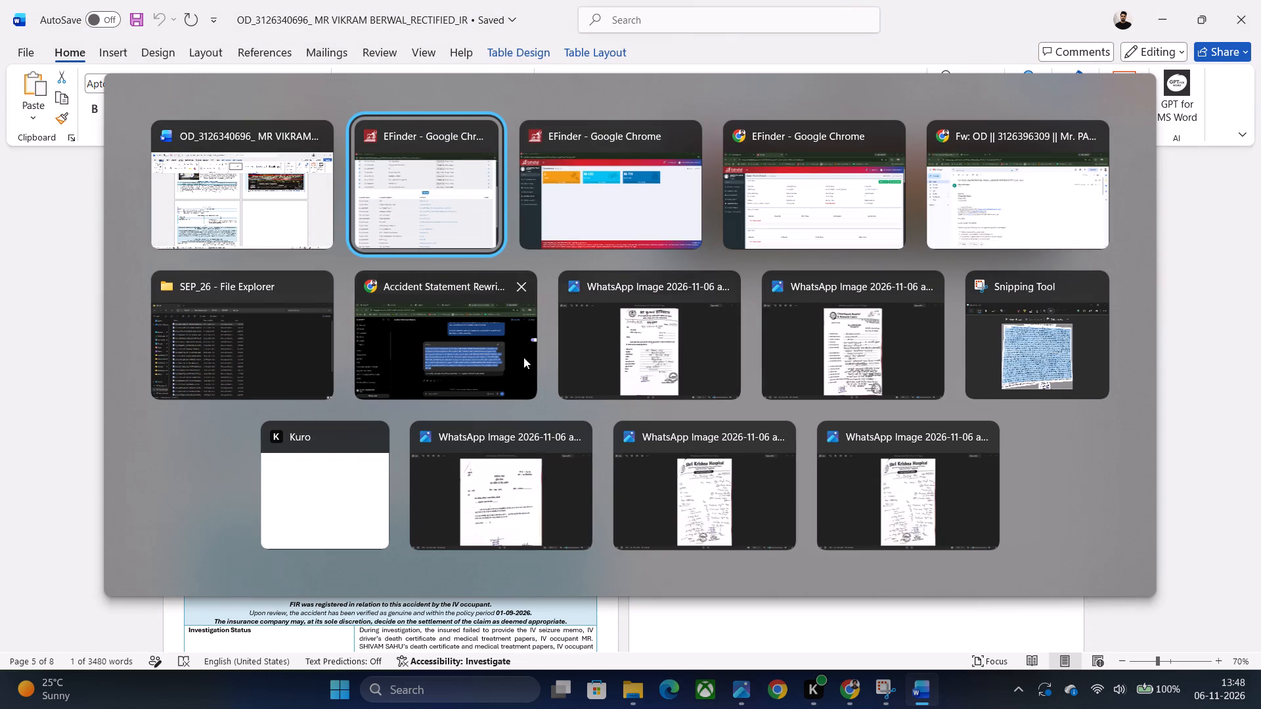
left_click(287, 344, "alt")
left_click(58, 226)
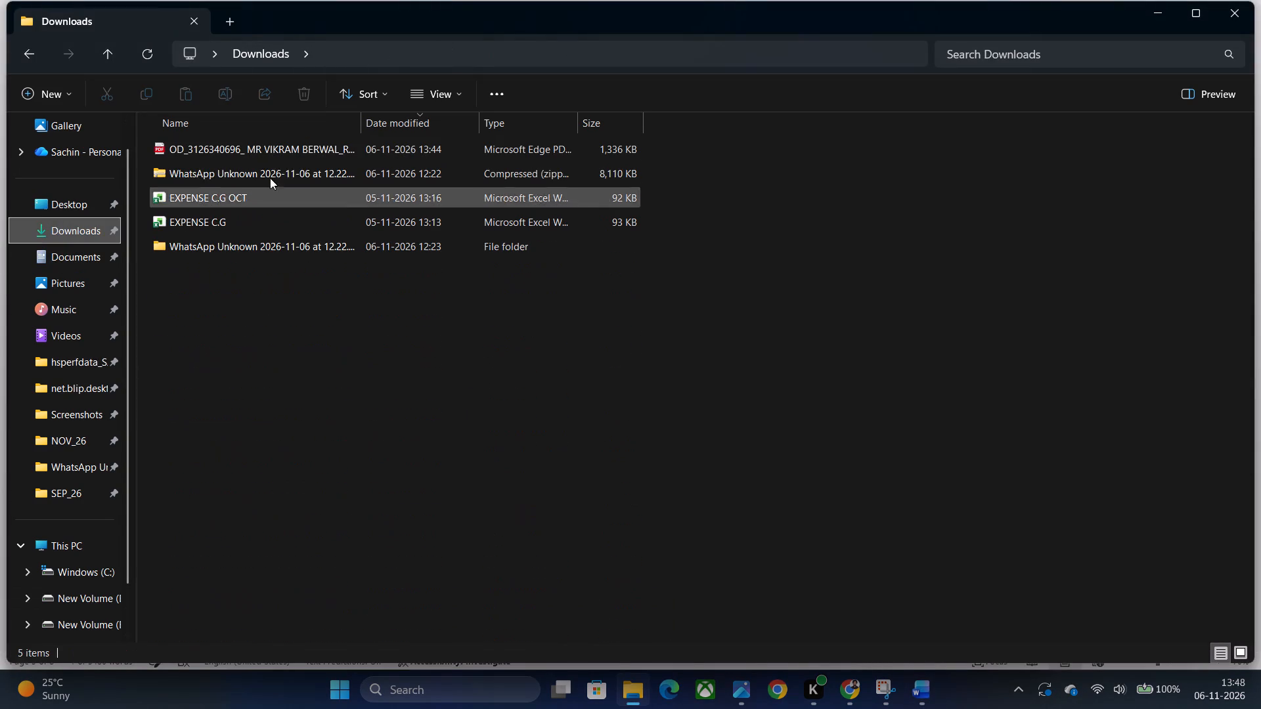
double_click(232, 242)
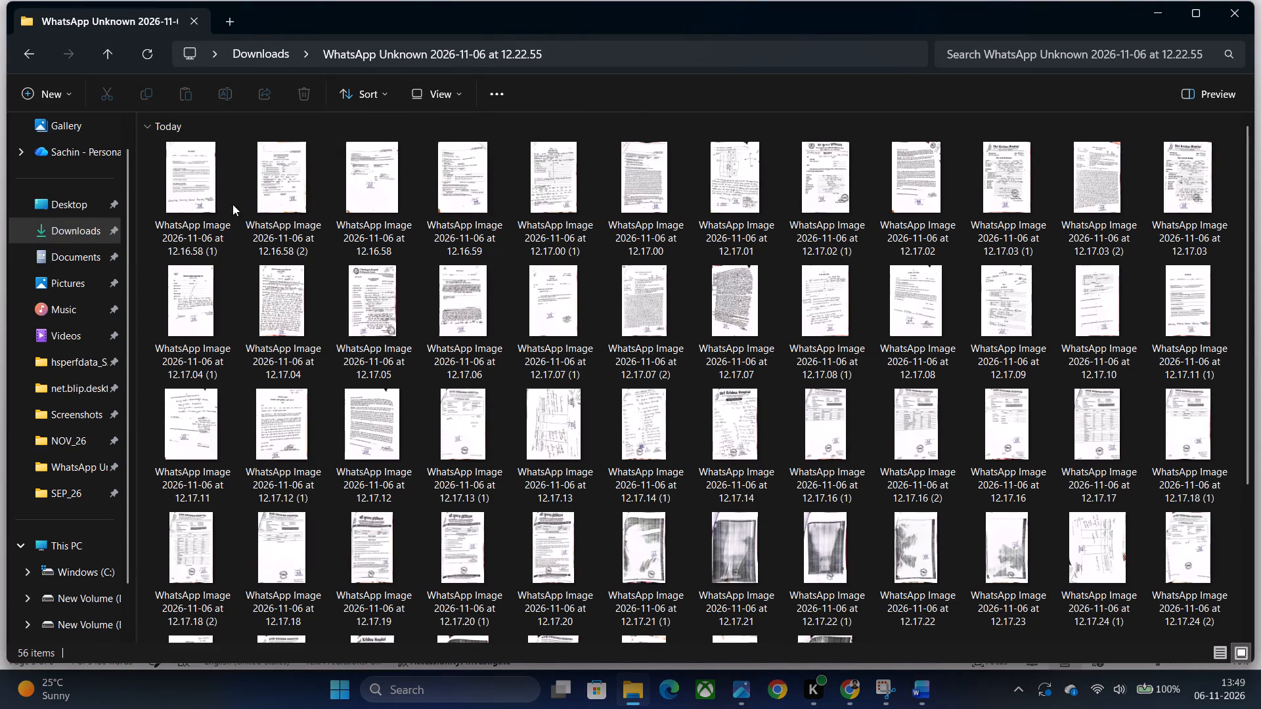
double_click(193, 184)
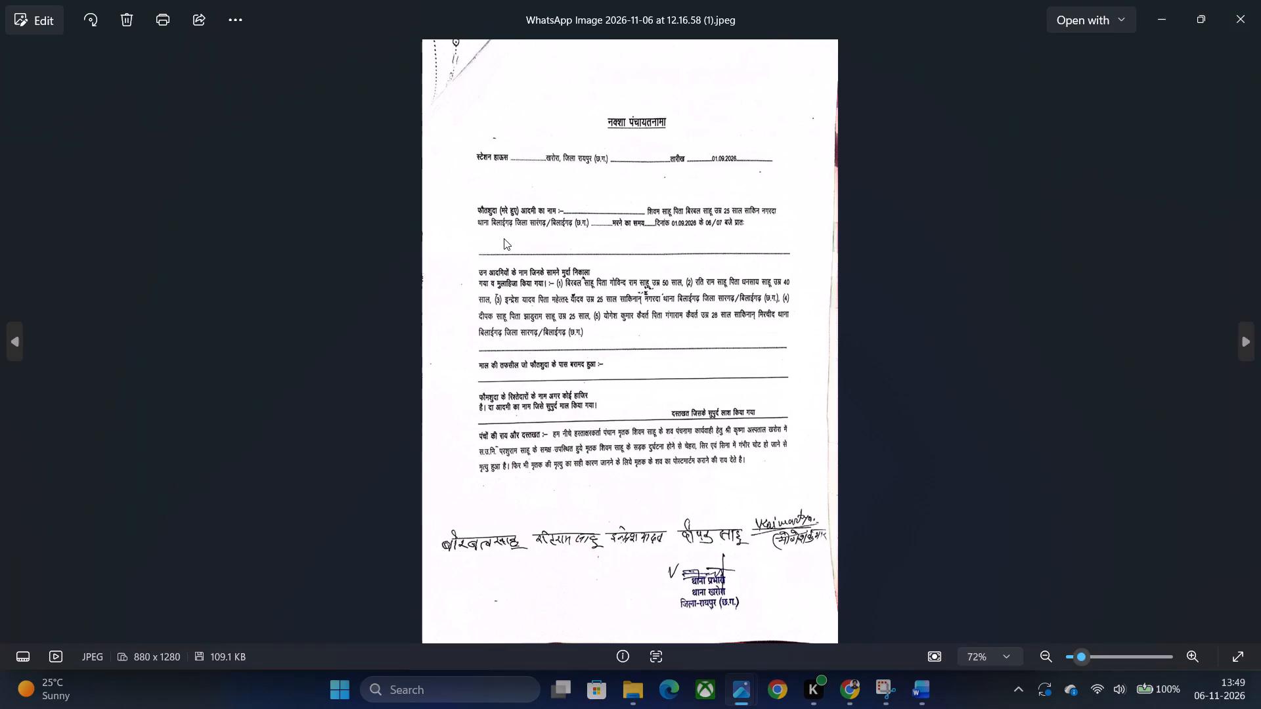
key("Left")
key("Left")
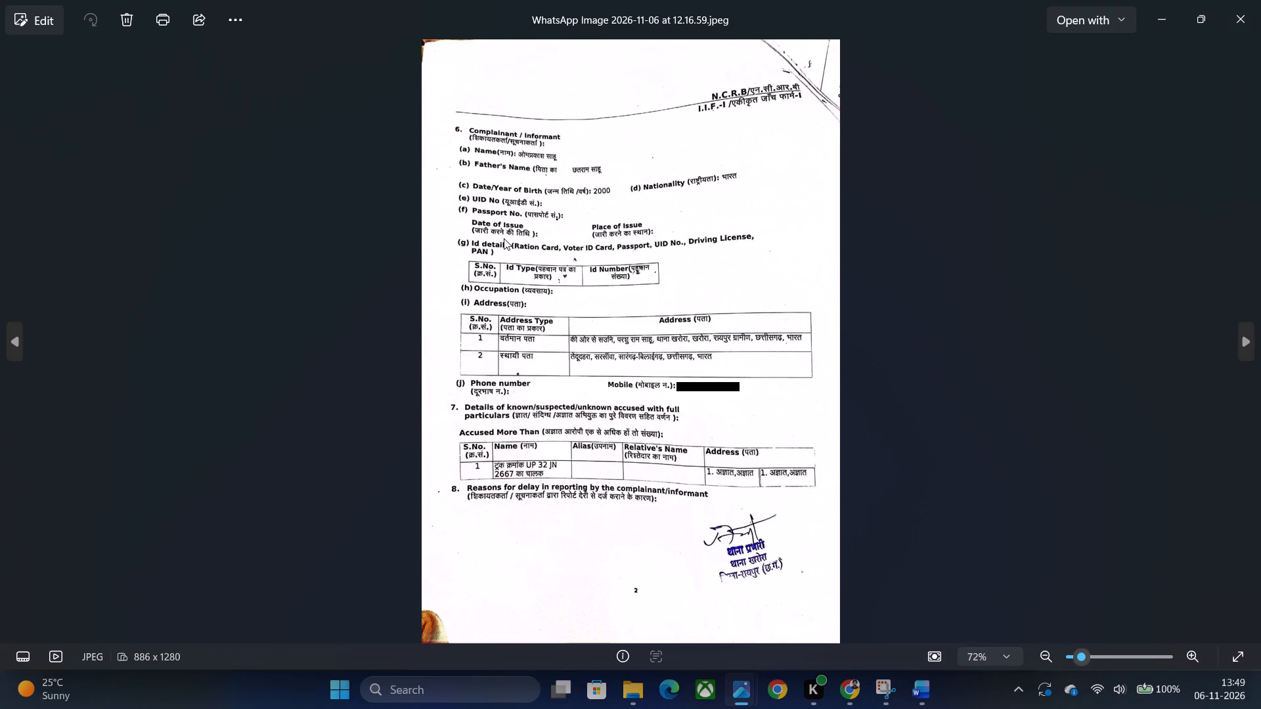
key("Left")
key("Left")
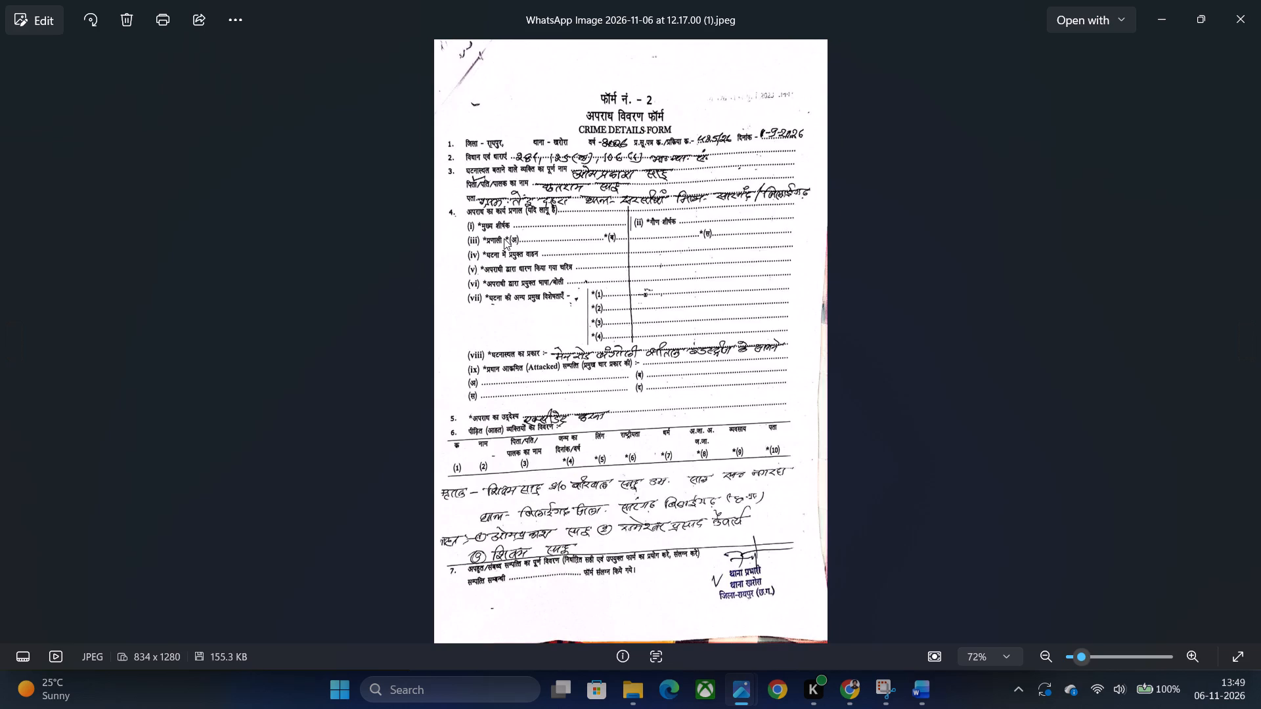
Examine the handwritten entries on the Crime Details Form up close, including the accident place and the deceased and injured persons in section 6.
scroll(667, 326, "up", 4, "ctrl")
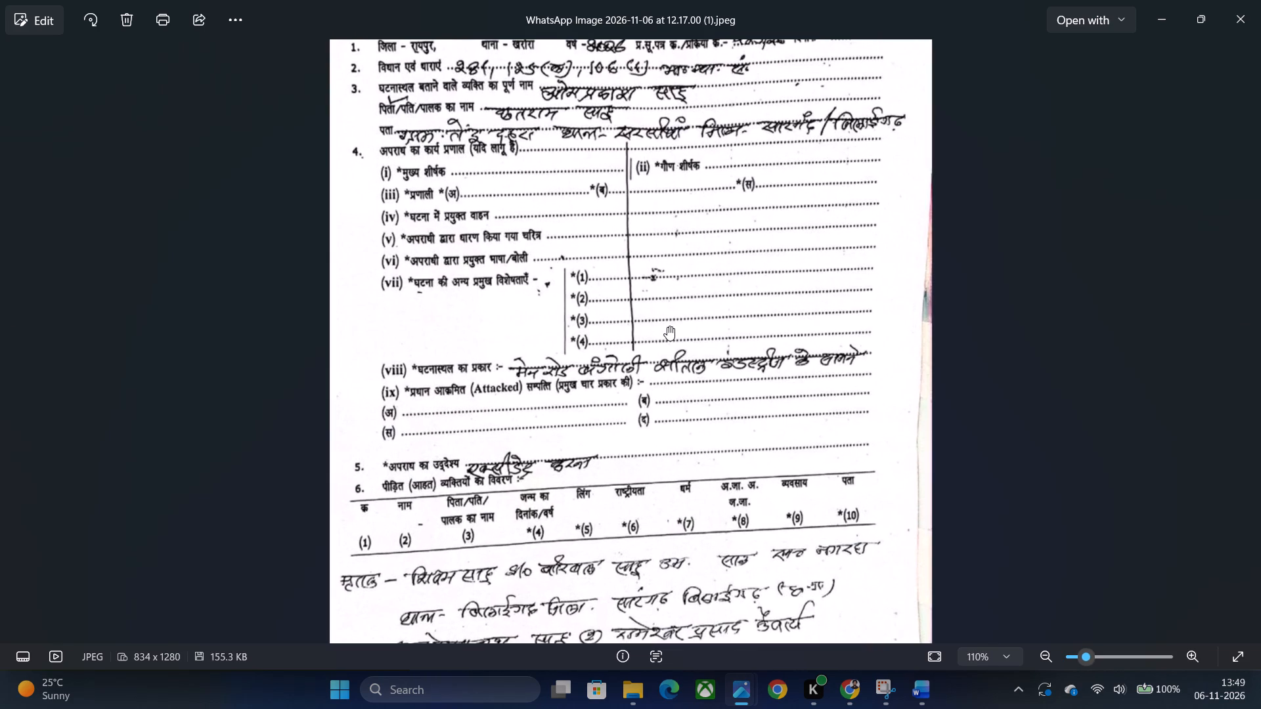
scroll(667, 326, "down", 4, "ctrl")
scroll(606, 422, "up", 4, "ctrl")
scroll(625, 420, "down", 5, "ctrl")
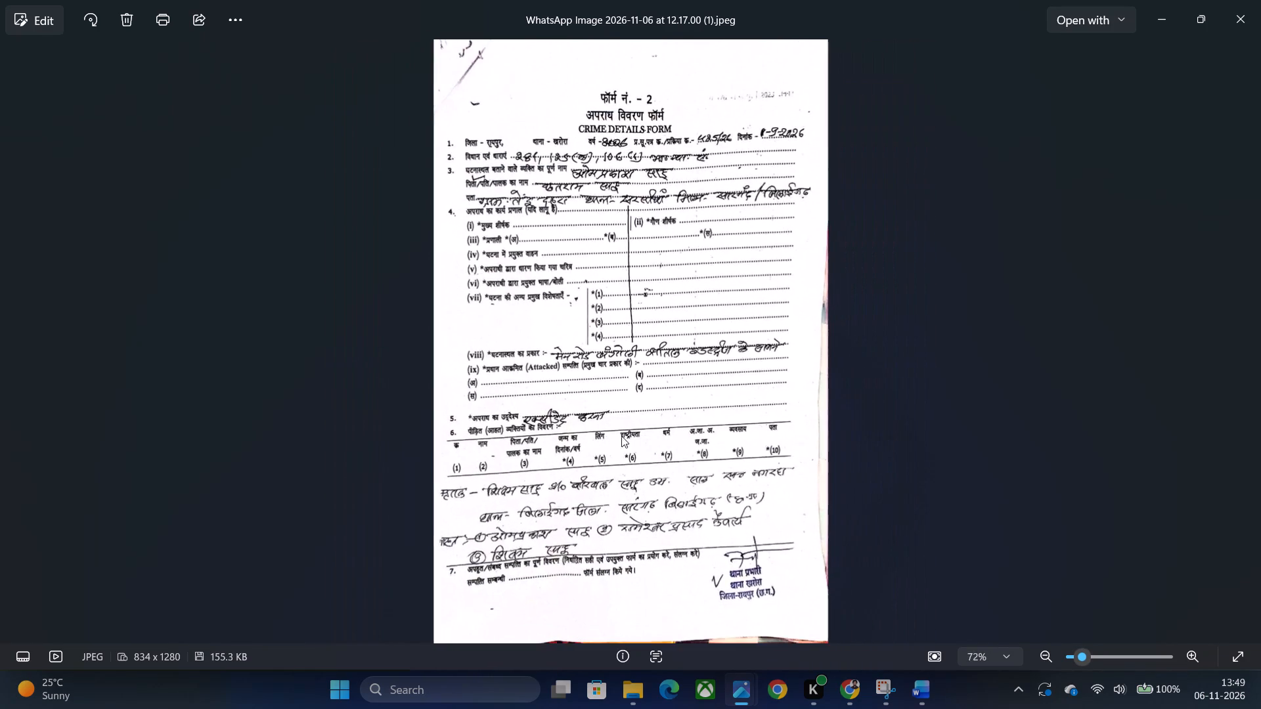
scroll(606, 439, "up", 5, "ctrl")
left_click_drag(616, 477, 625, 364)
scroll(629, 423, "down", 2, "ctrl")
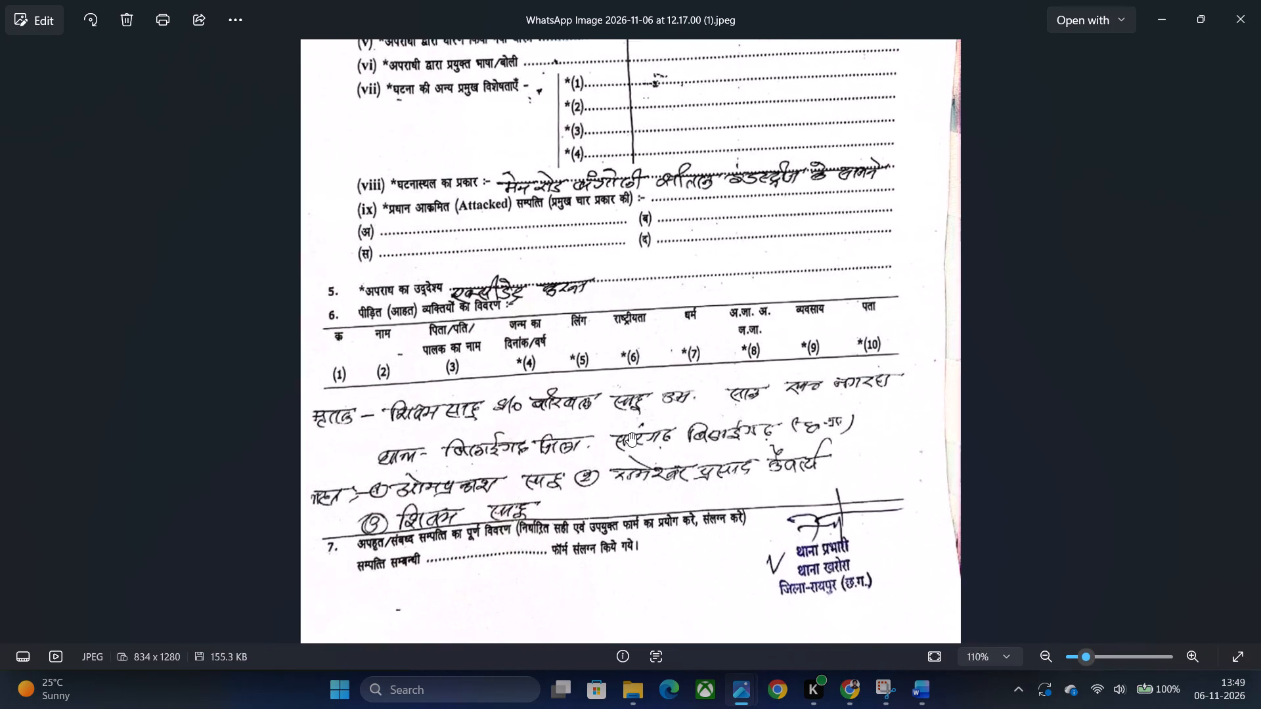
In Photos, examine the scanned police crime details form, accident site sketch, inquest opinion, Shri Krishna Hospital MLC and case diary.
scroll(629, 433, "down", 4, "ctrl")
key("Left")
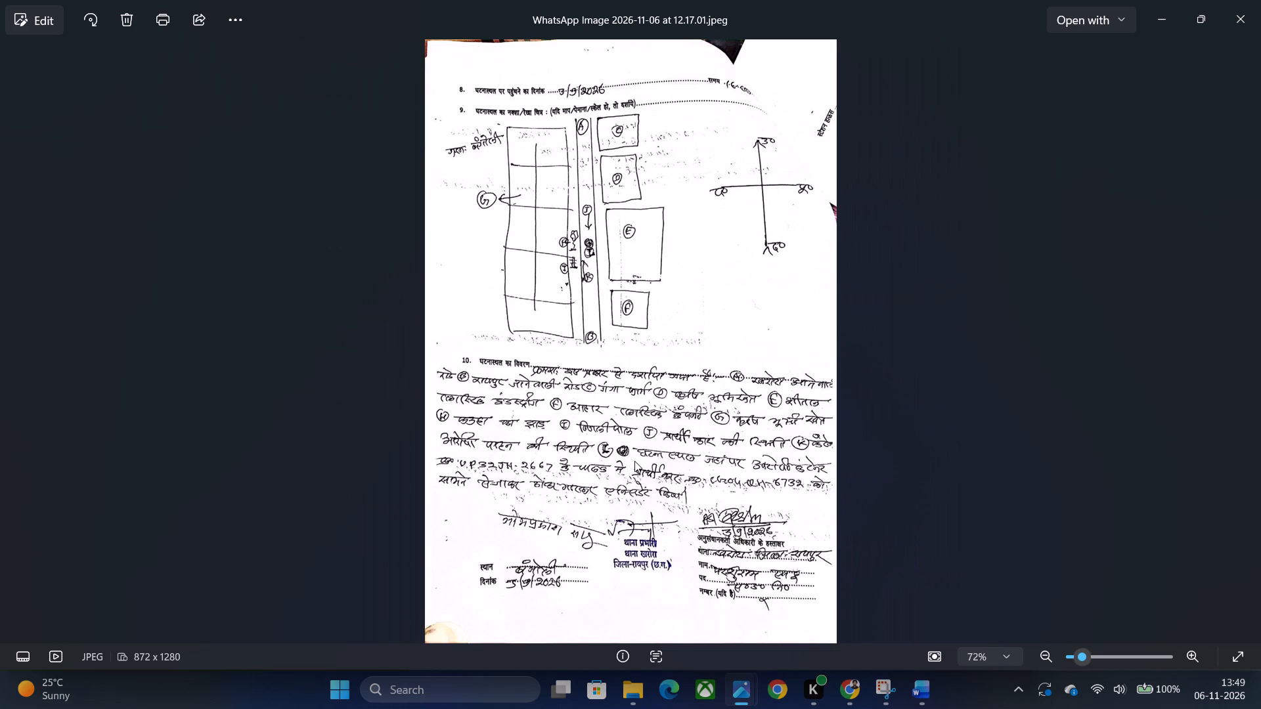
key("Left")
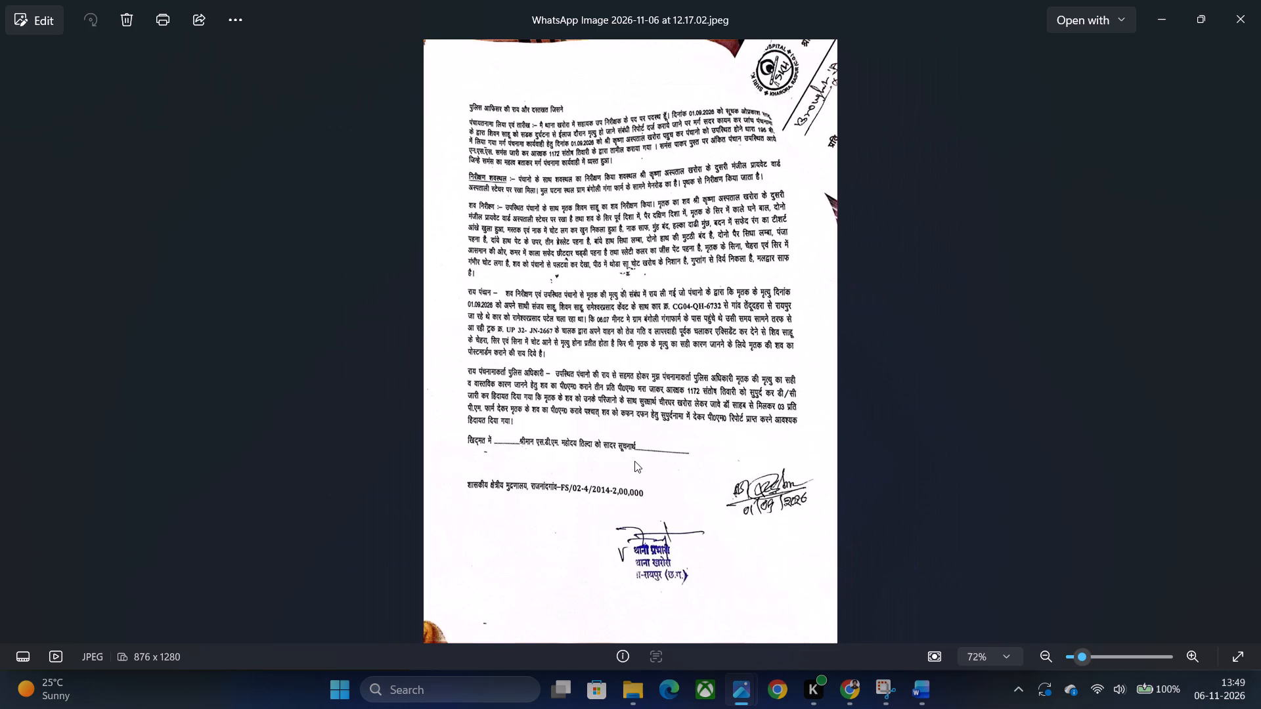
key("Left")
key("Right")
key("Left")
key("Left")
key("Left")
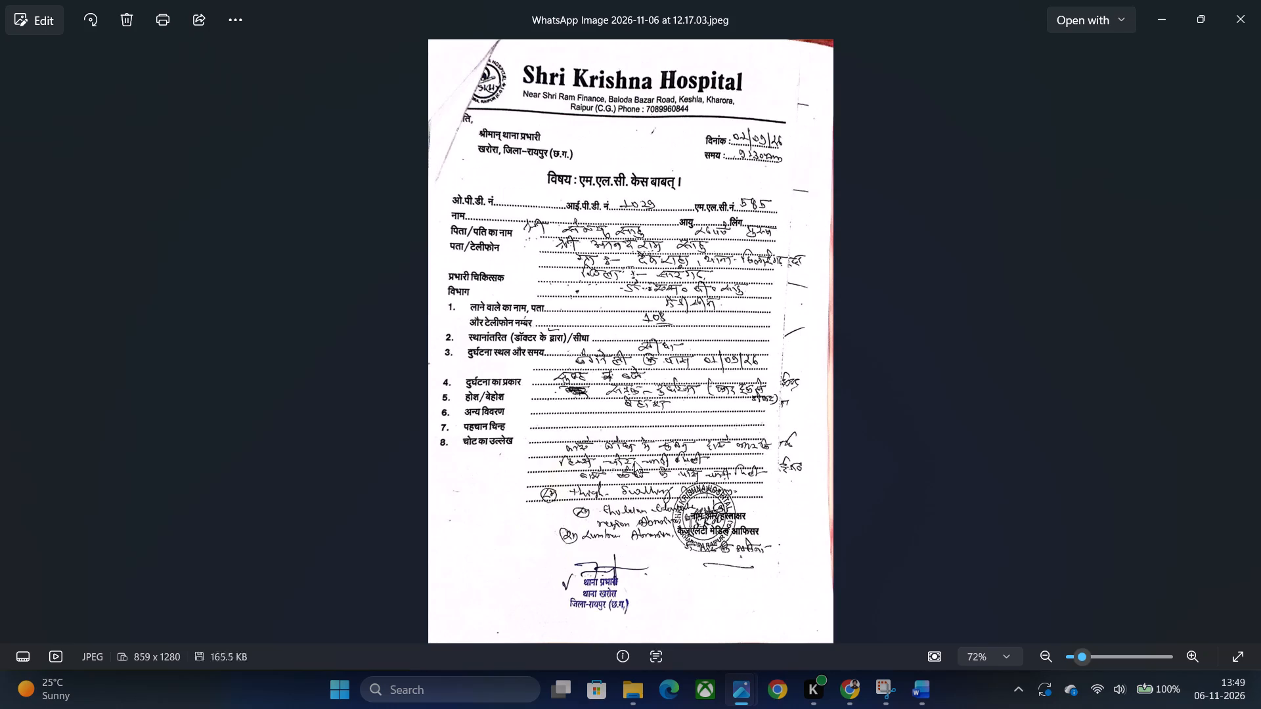
key("Left")
key("Left")
key("Right")
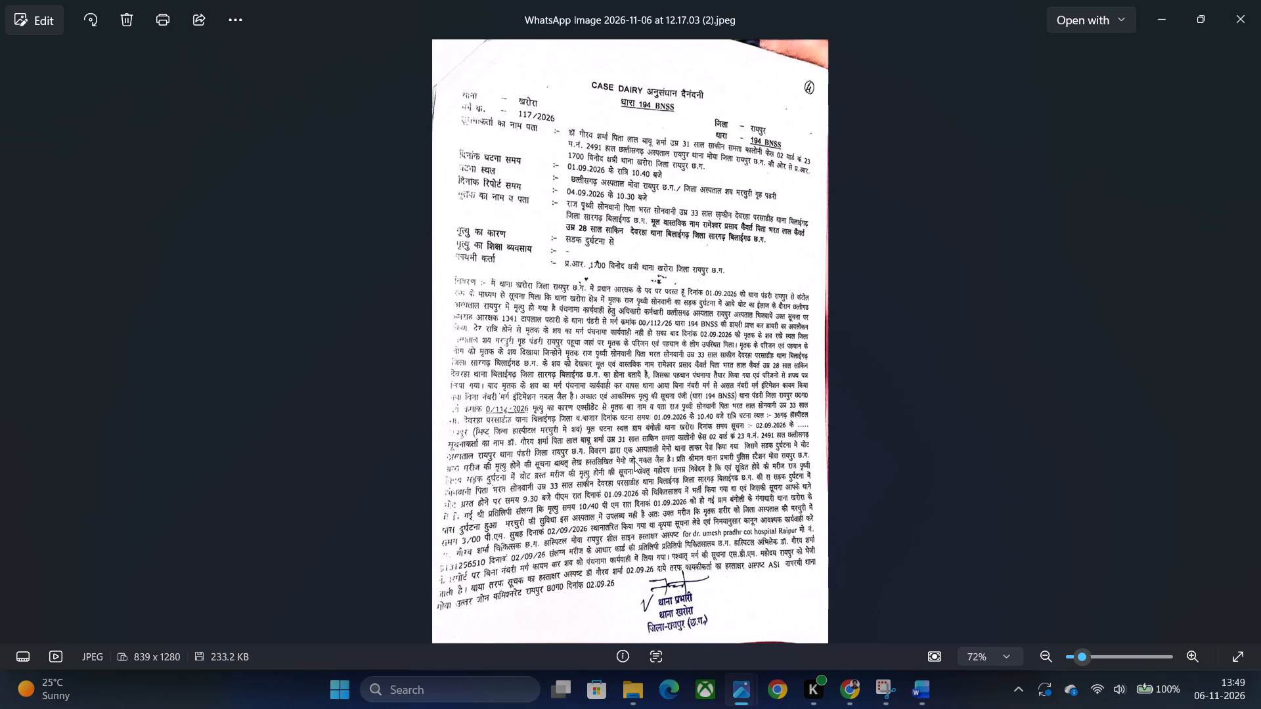
key("Left")
key("Right")
Examine the scanned accidental death register pages, the Chhattisgarh Hospital MLC form and the handwritten inquest papers.
key("Left")
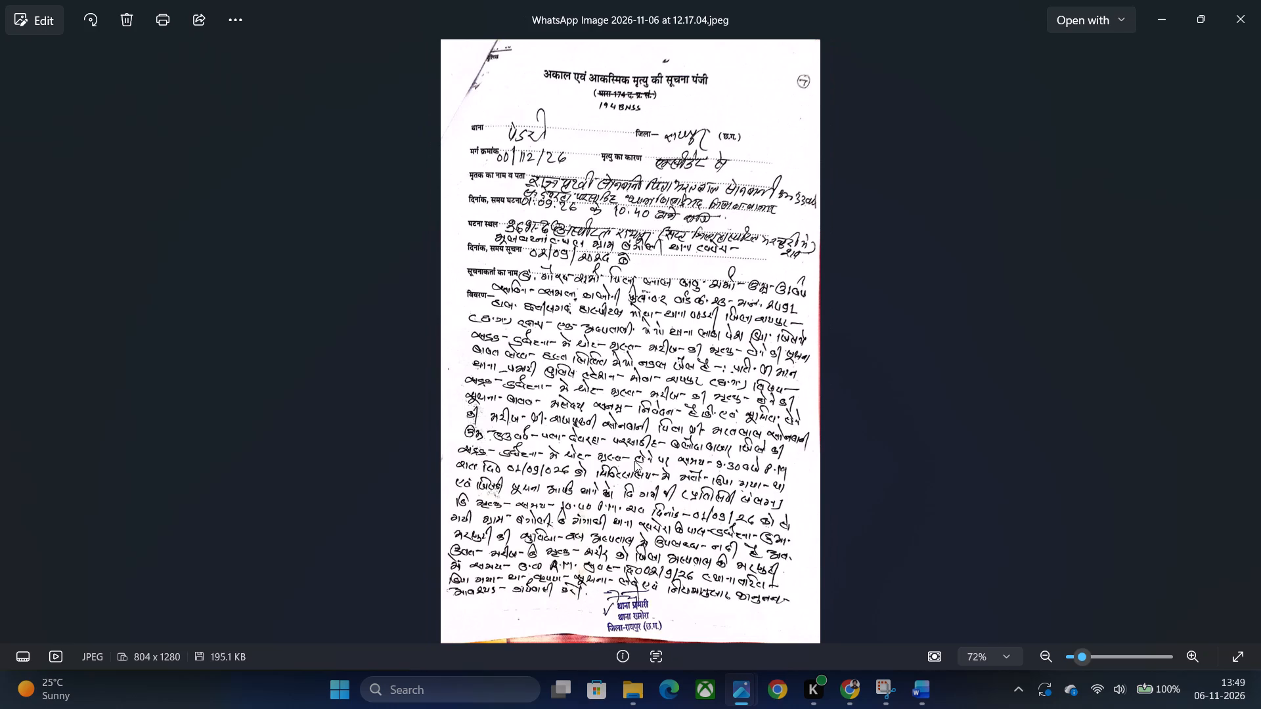
key("Left")
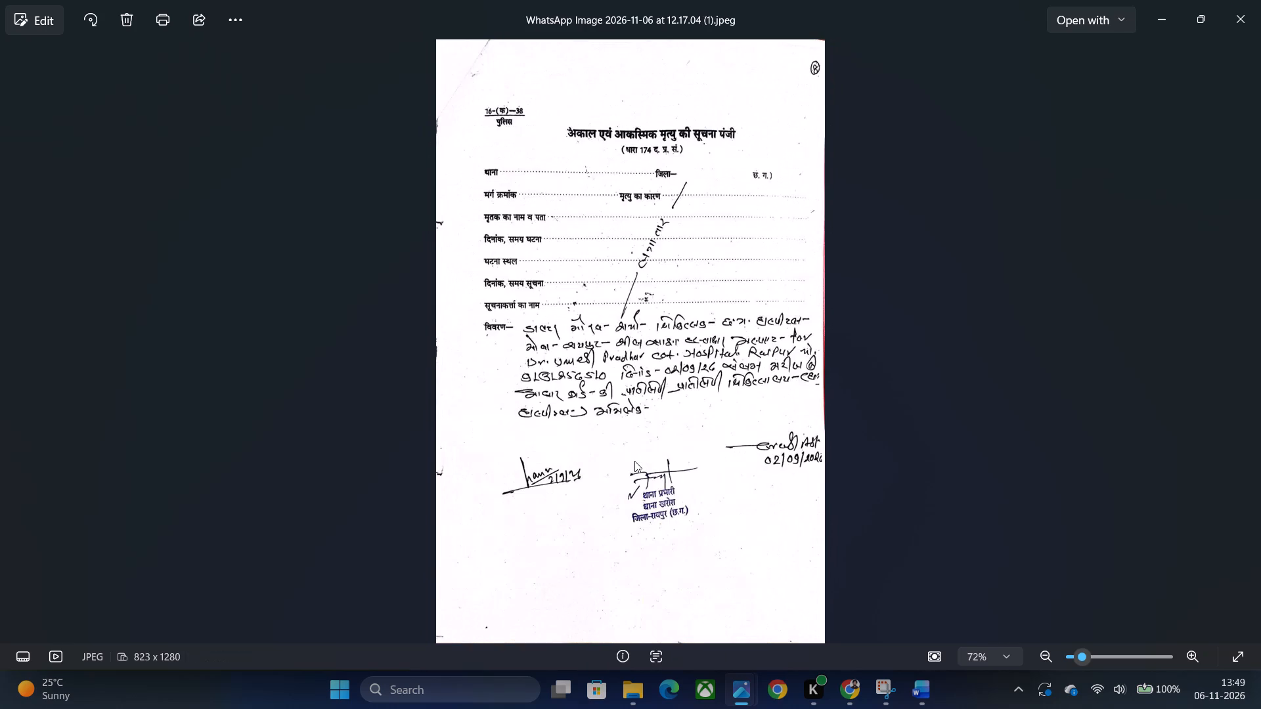
key("Left")
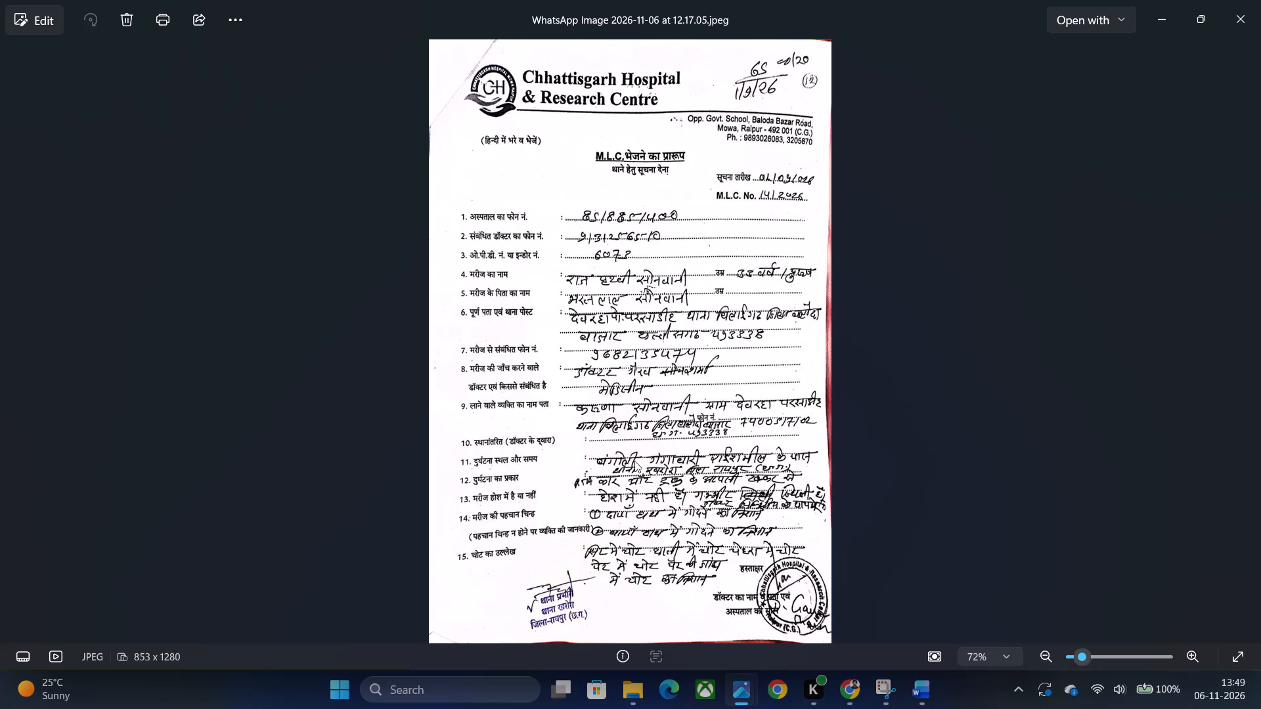
key("Left")
key("Left")
key("Right")
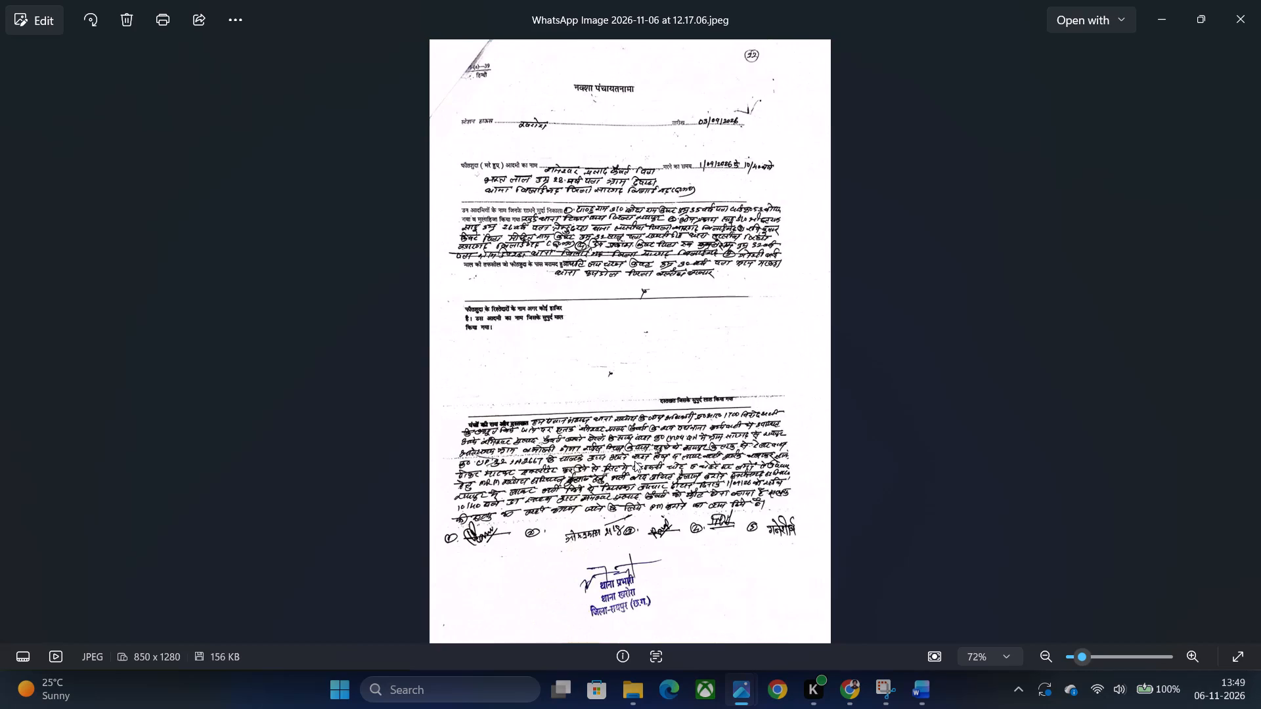
key("Left")
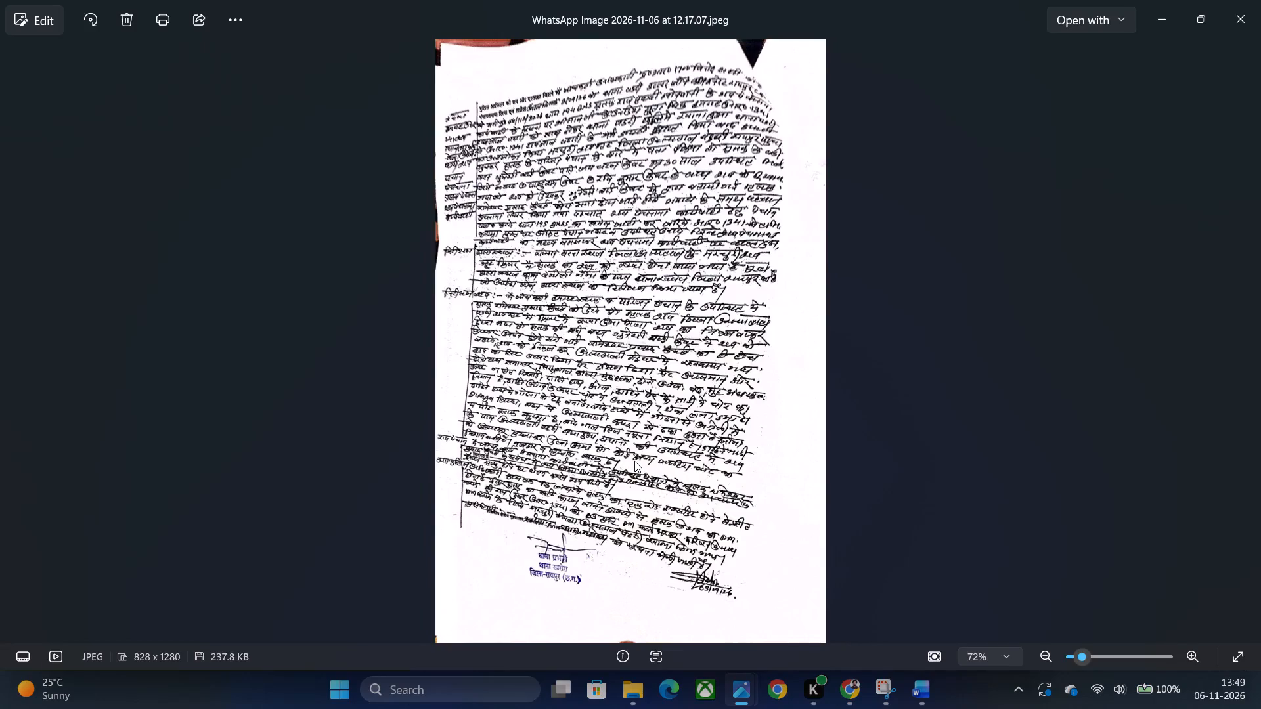
key("Left")
key("Left")
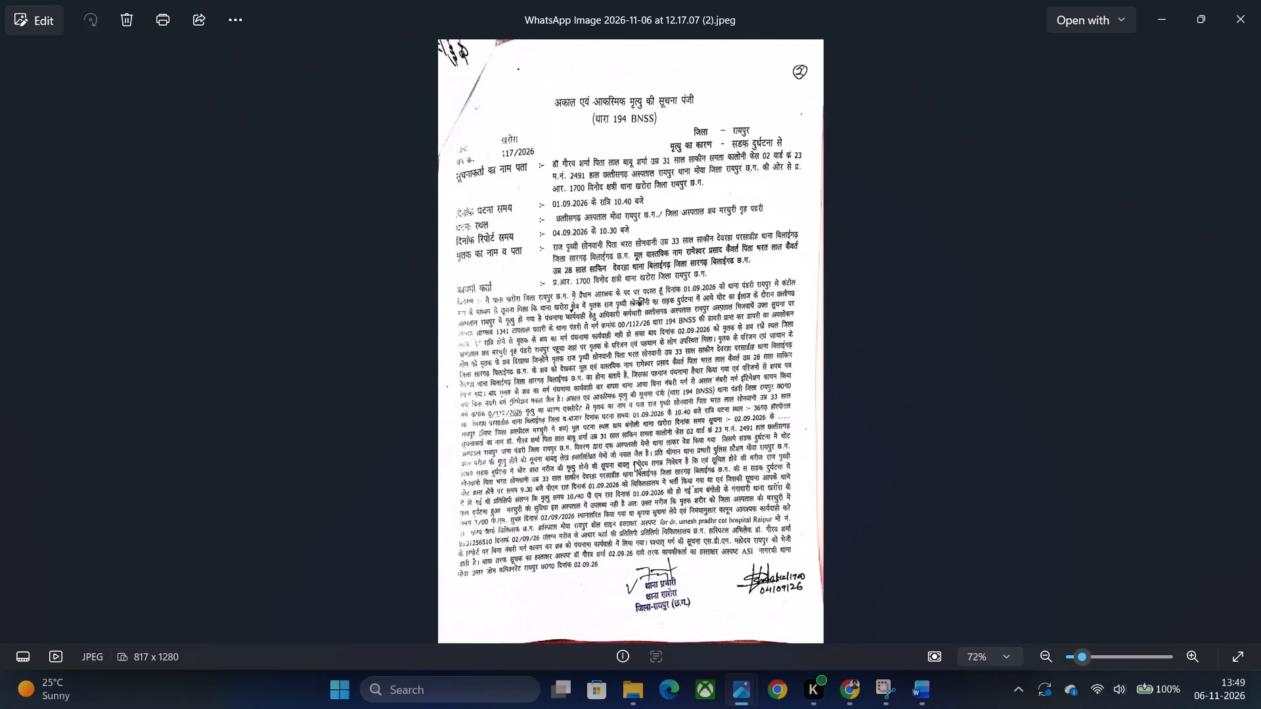
key("Right")
key("Left")
Examine the scanned post-mortem application and report, the typed inquest form, the injury report and the hospital lab reports.
key("Left")
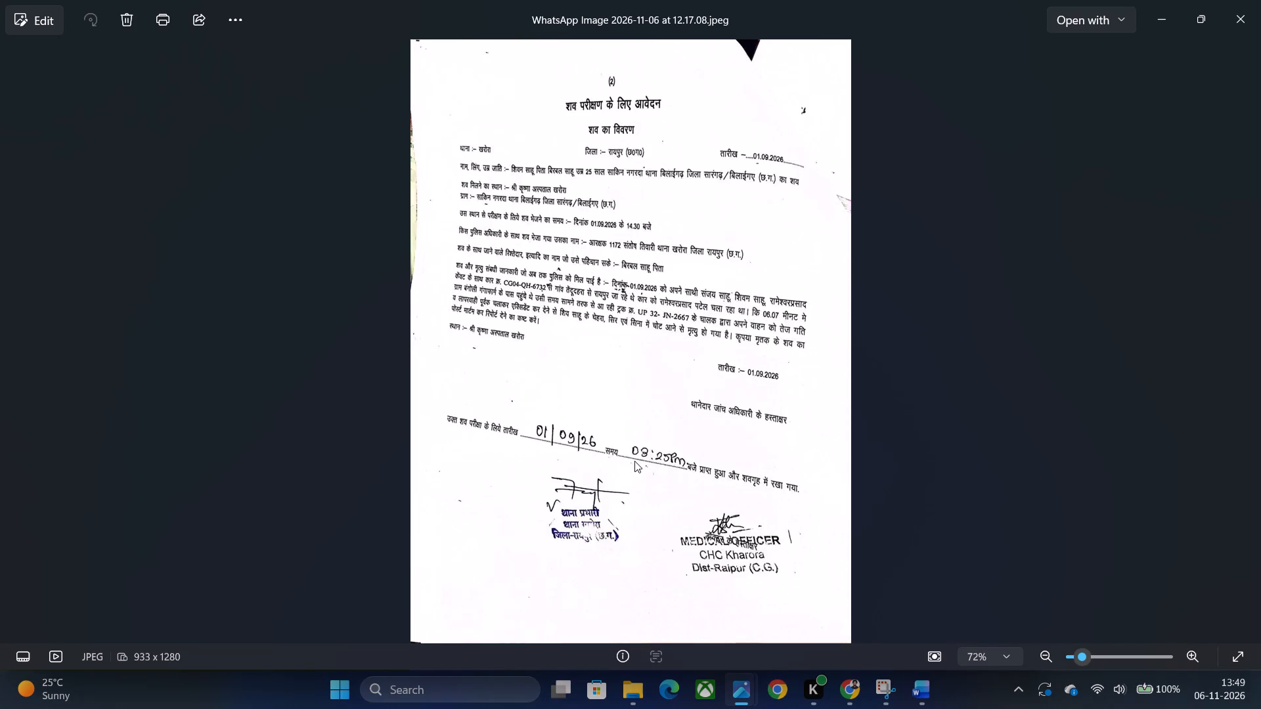
key("Left")
key("Left")
key("Left")
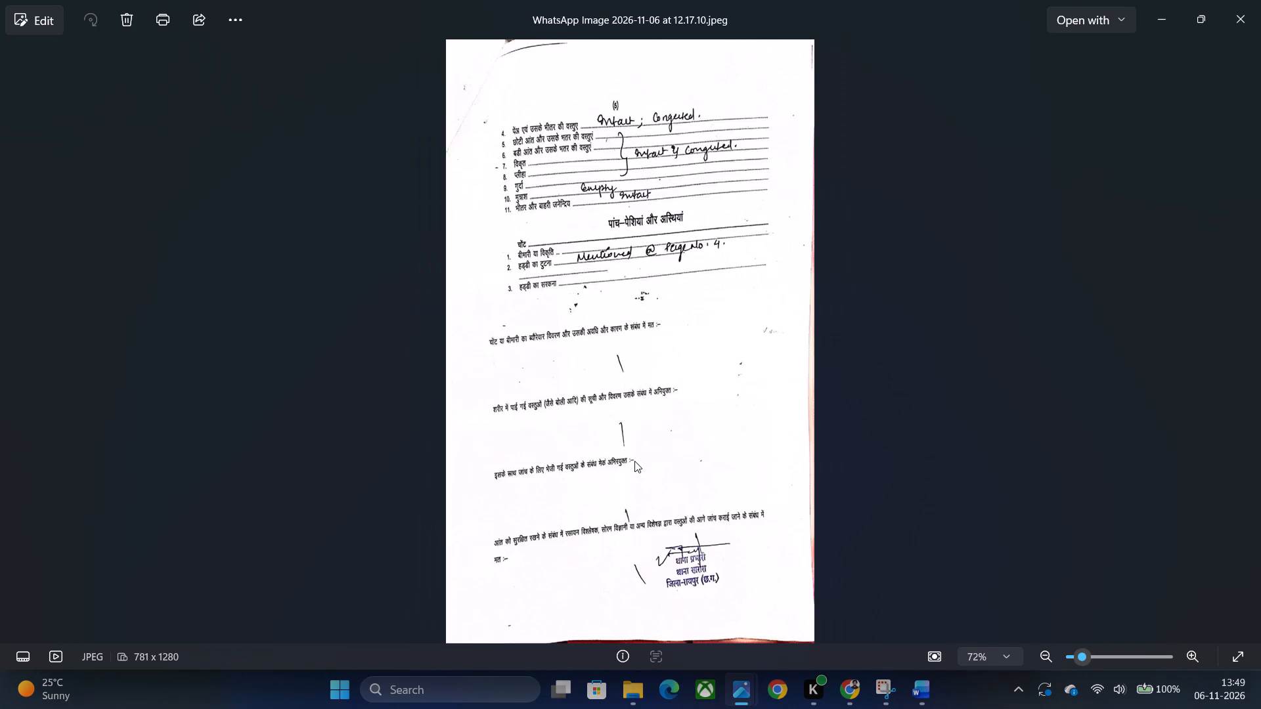
key("Left")
key("Left")
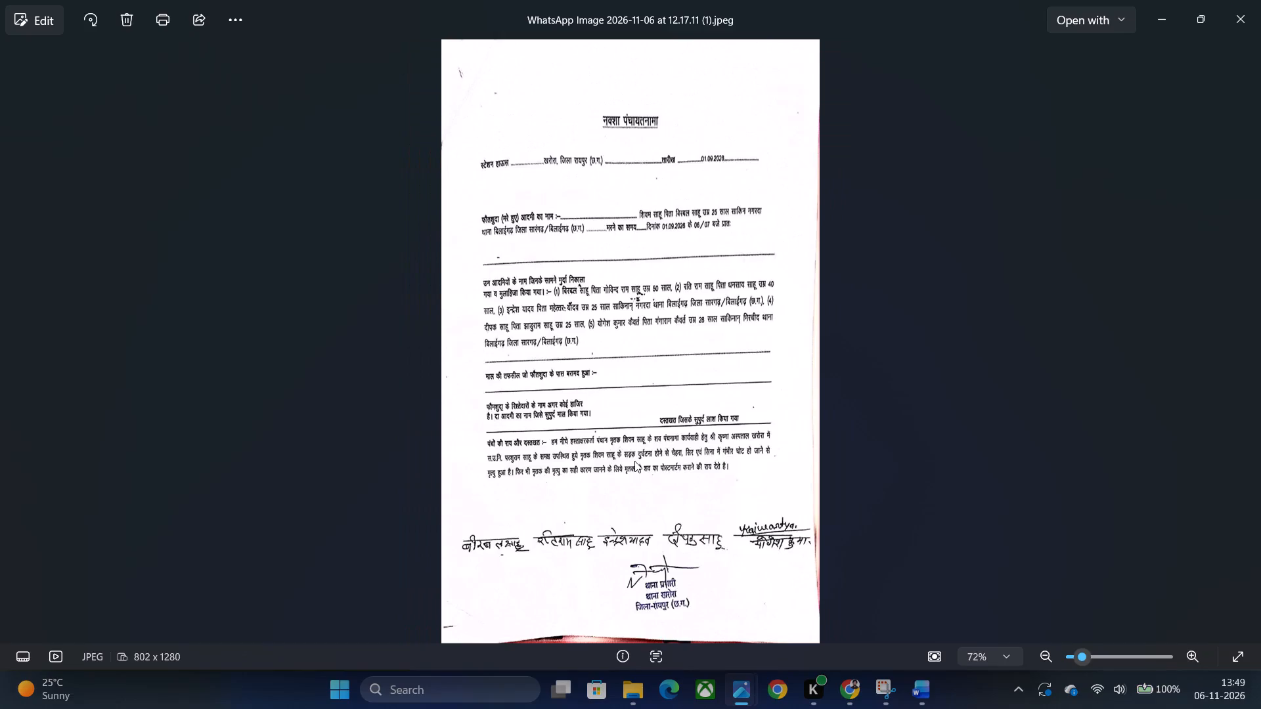
key("Left")
key("Left")
key("Left")
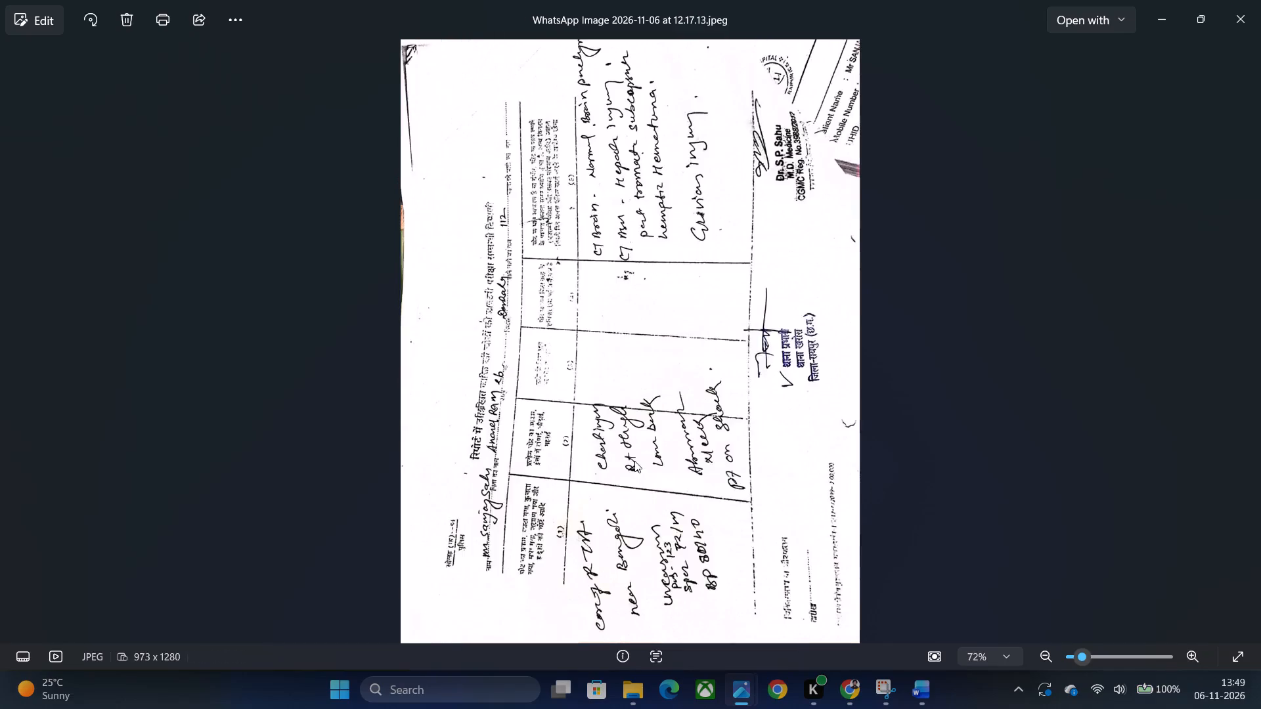
key("Left")
key("Left")
key("Left")
key("Left")
key("Left")
Close the EFinder dashboard window and the claim's Document Upload window.
key("alt+Tab")
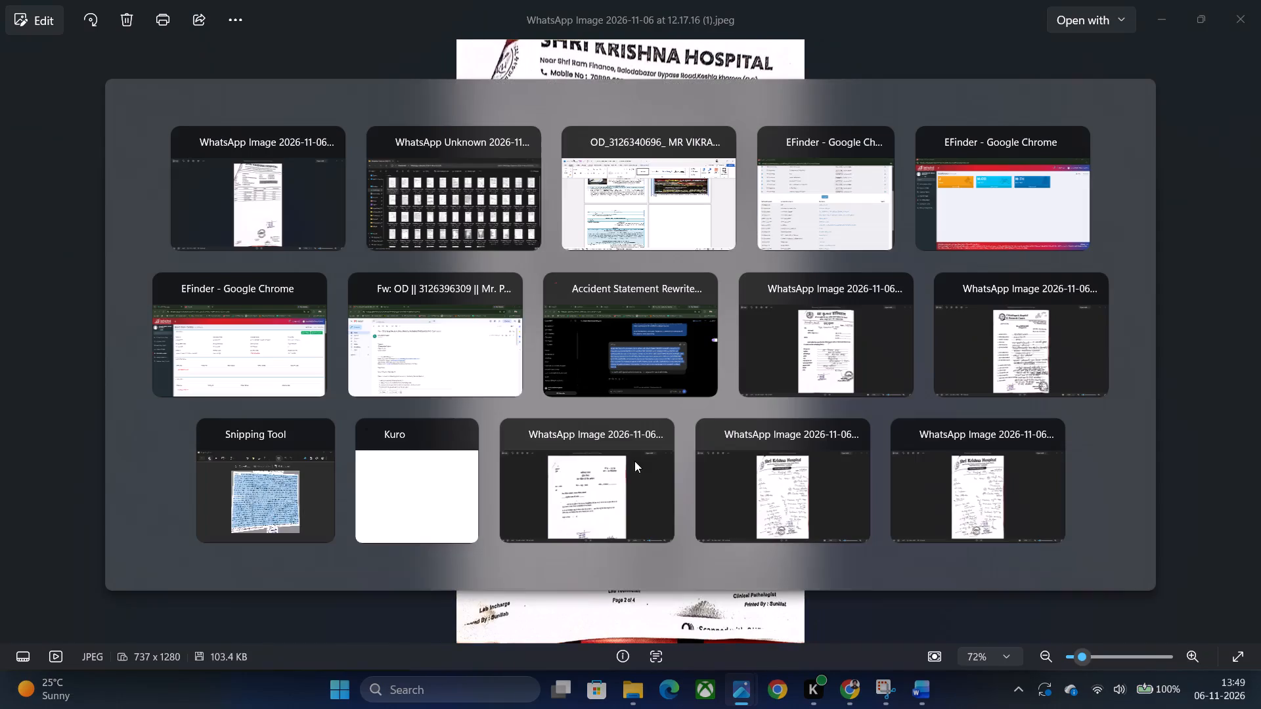
left_click(1009, 213, "alt")
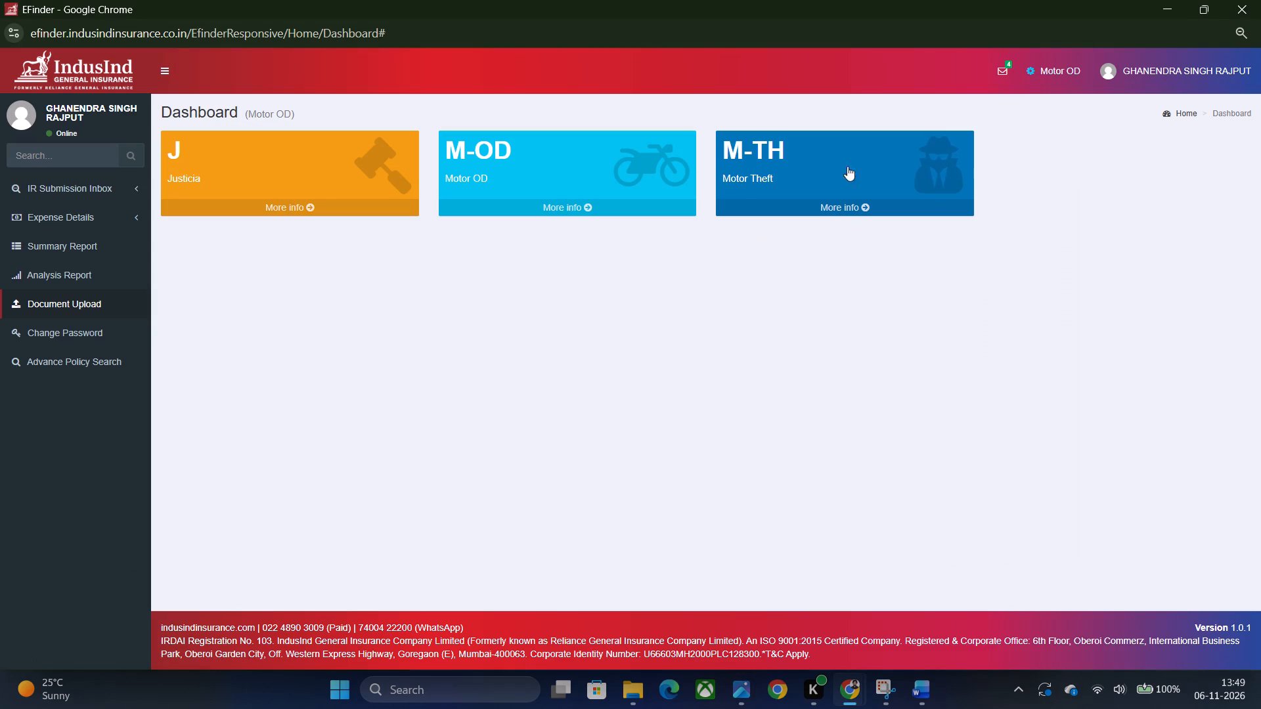
left_click(1260, 9)
key("alt+Tab")
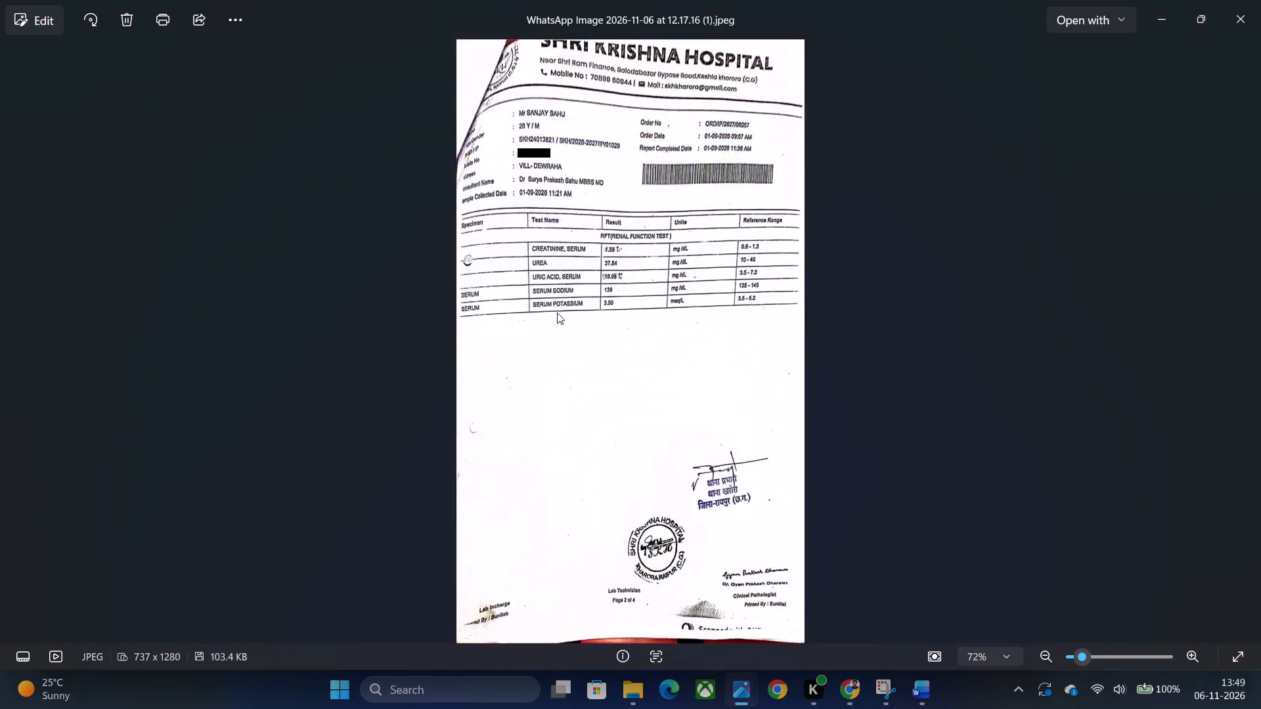
left_click(872, 193, "alt")
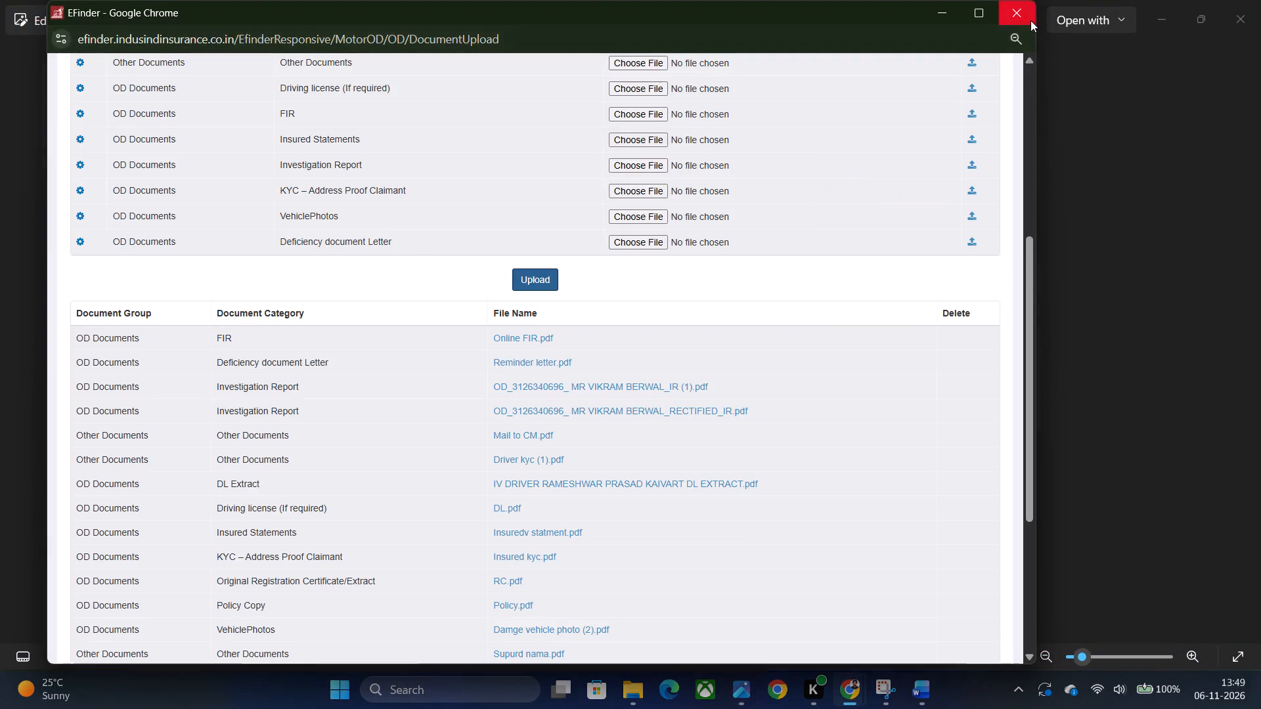
left_click(1030, 20)
Return to the rectified report in Word and review the injured details, investigation observations, findings, document deficiency list and conclusion.
key("alt+Tab")
left_click(797, 206, "alt")
scroll(567, 337, "up", 2)
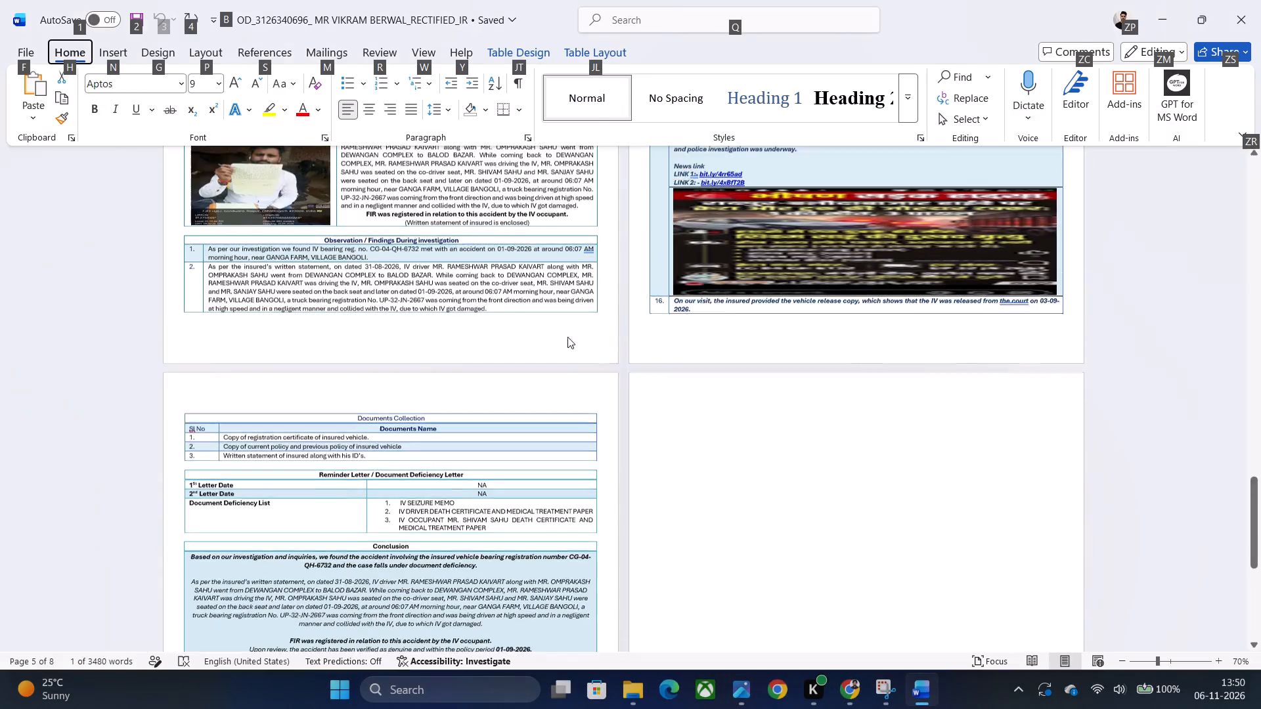
scroll(567, 337, "up", 2)
scroll(647, 334, "up", 3)
scroll(826, 331, "down", 13)
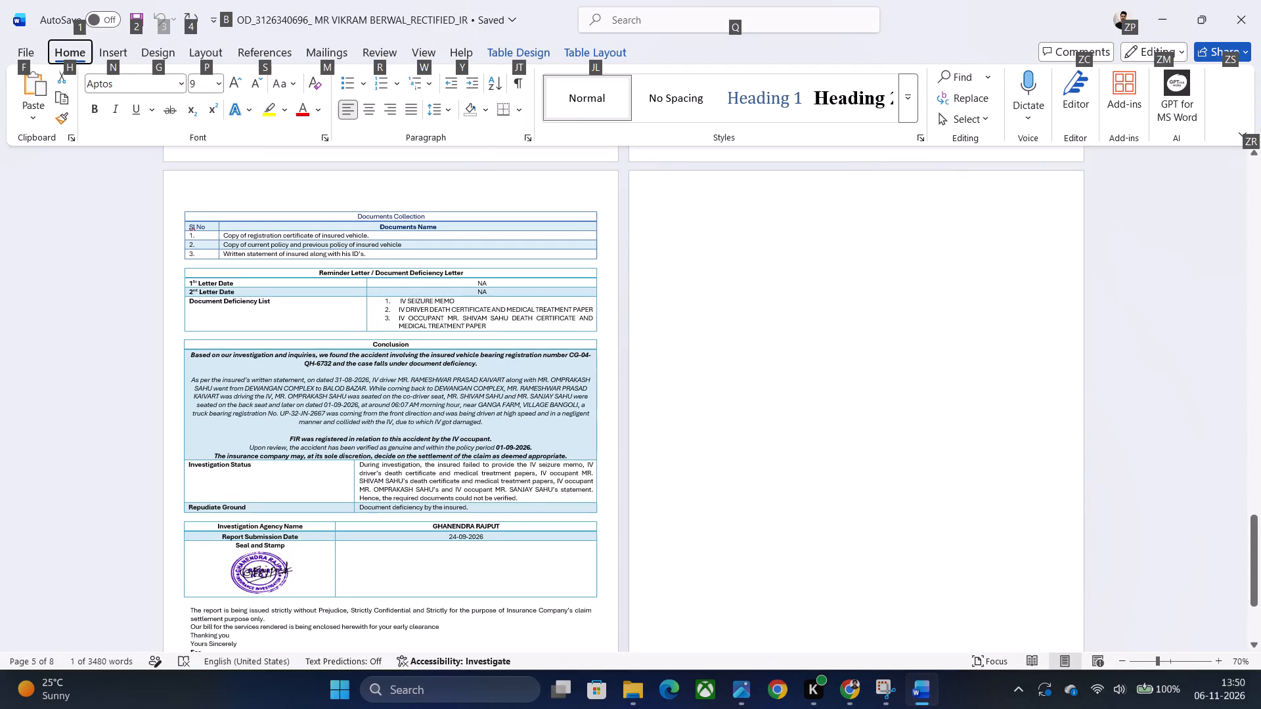
scroll(476, 384, "up", 14)
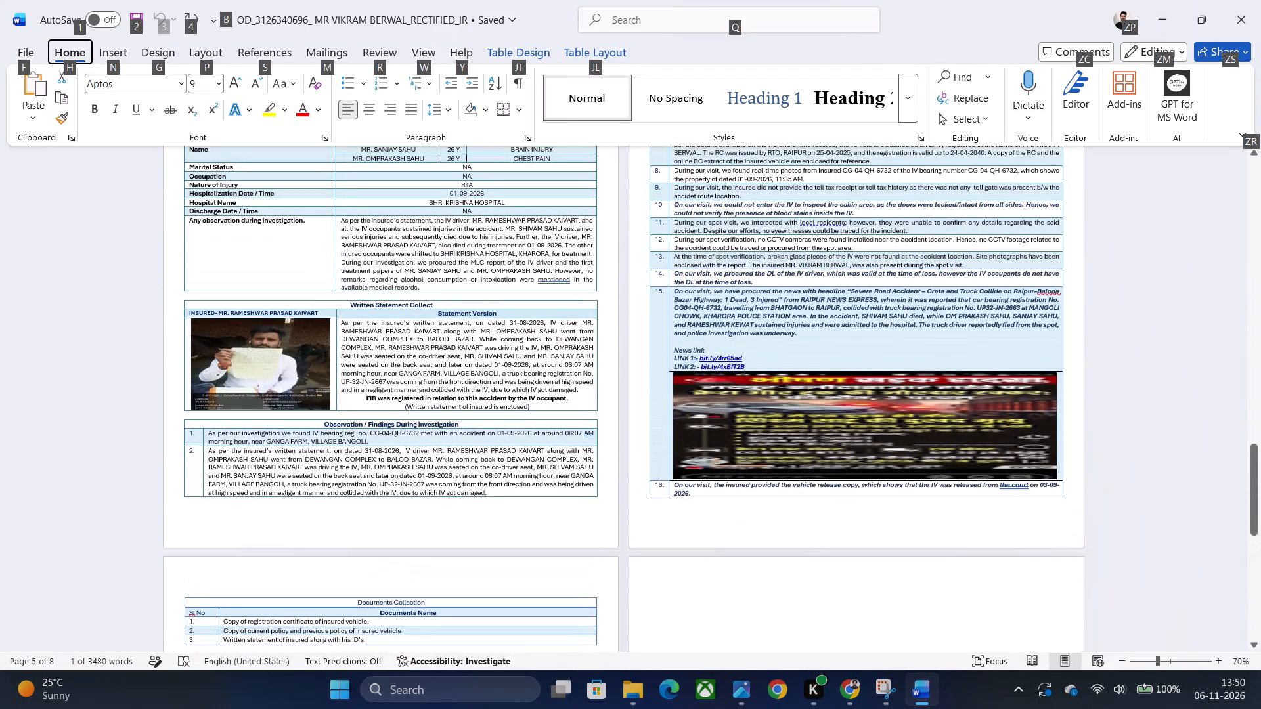
scroll(431, 452, "down", 5)
scroll(513, 463, "down", 2)
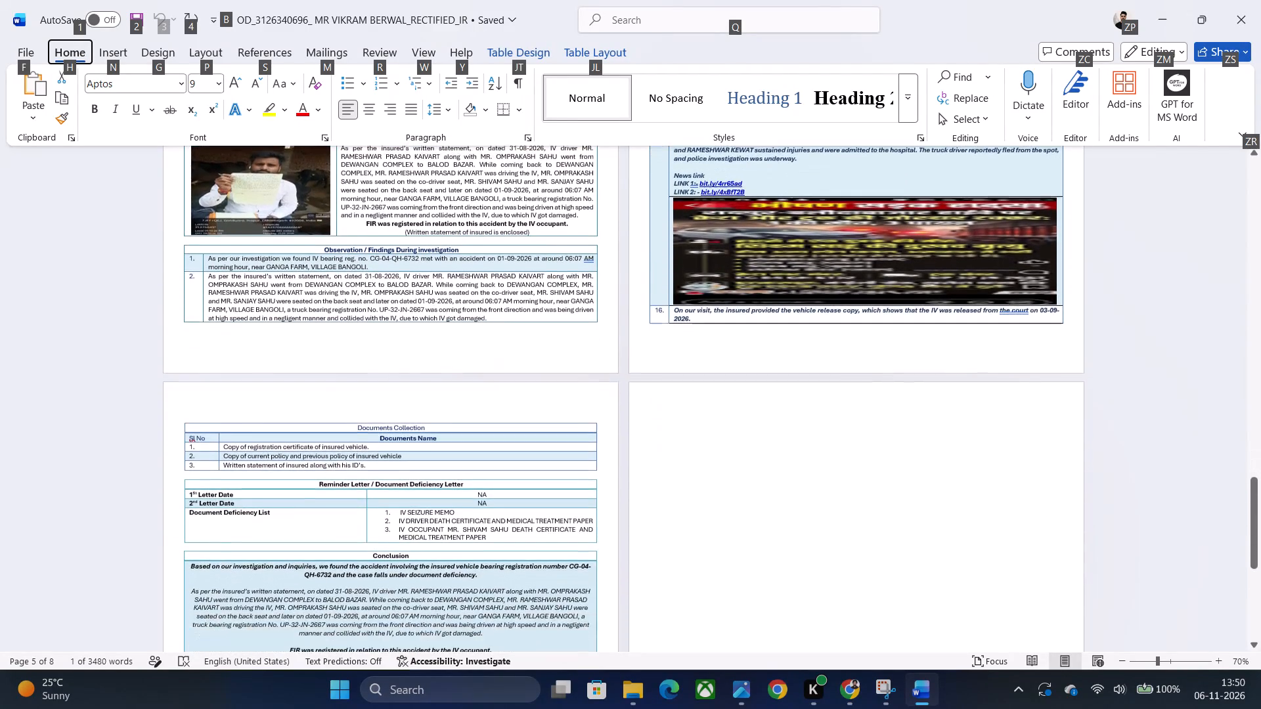
left_click(305, 477)
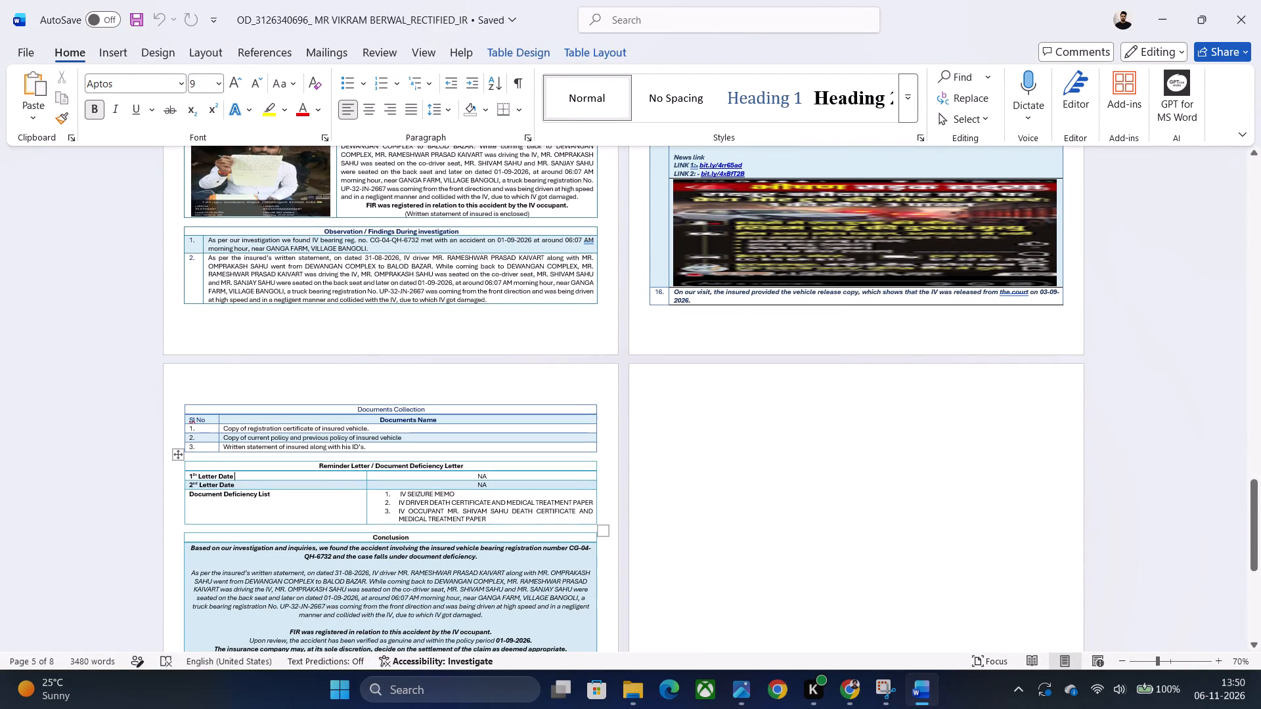
scroll(498, 460, "up", 4)
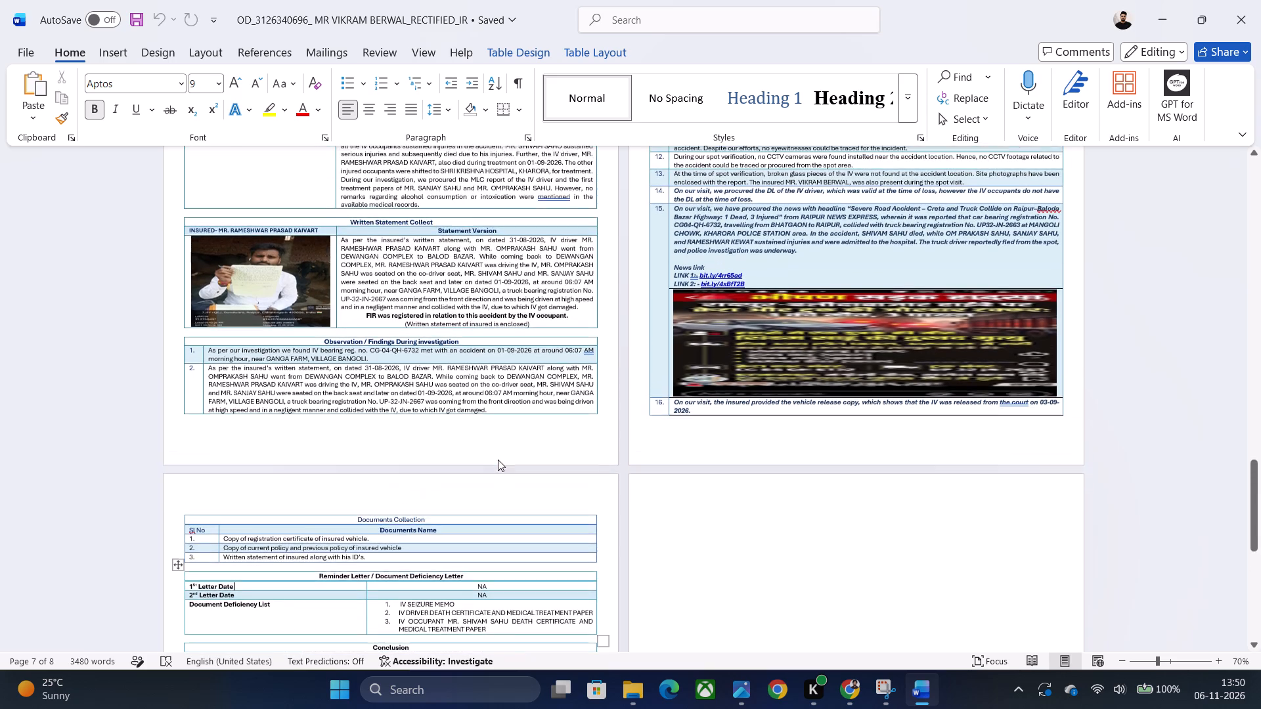
scroll(498, 458, "up", 4)
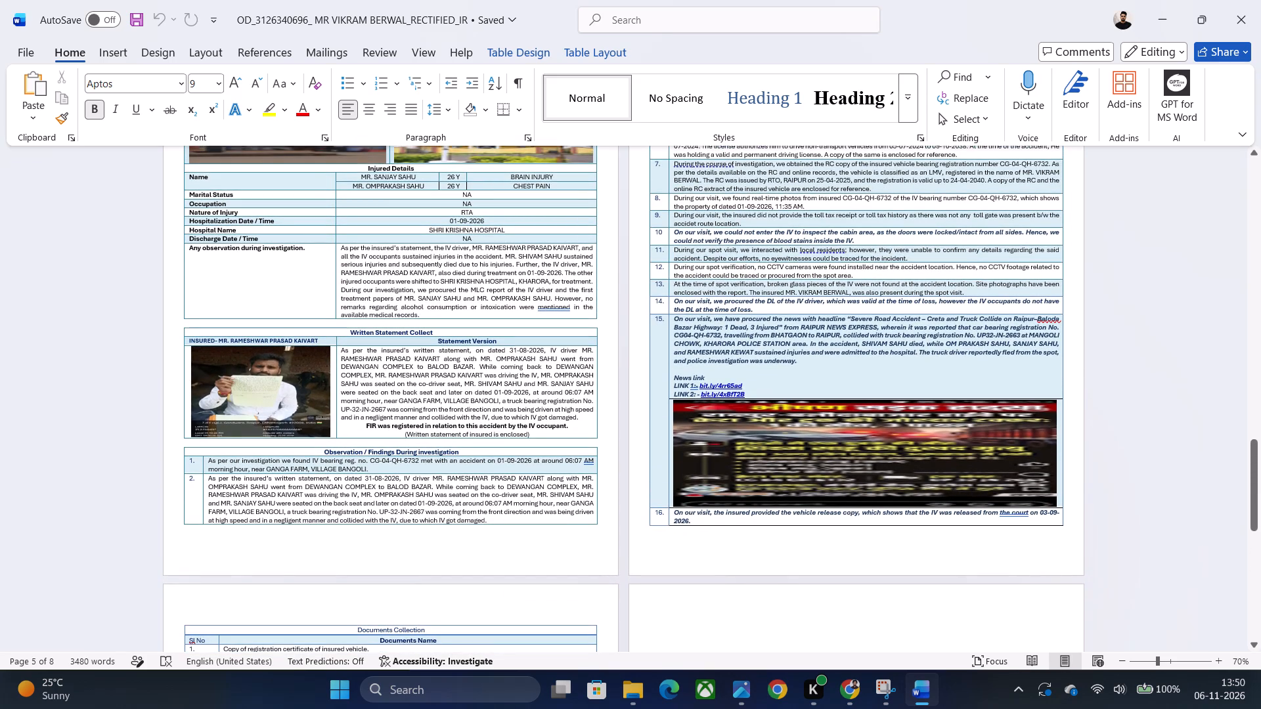
left_click(526, 303)
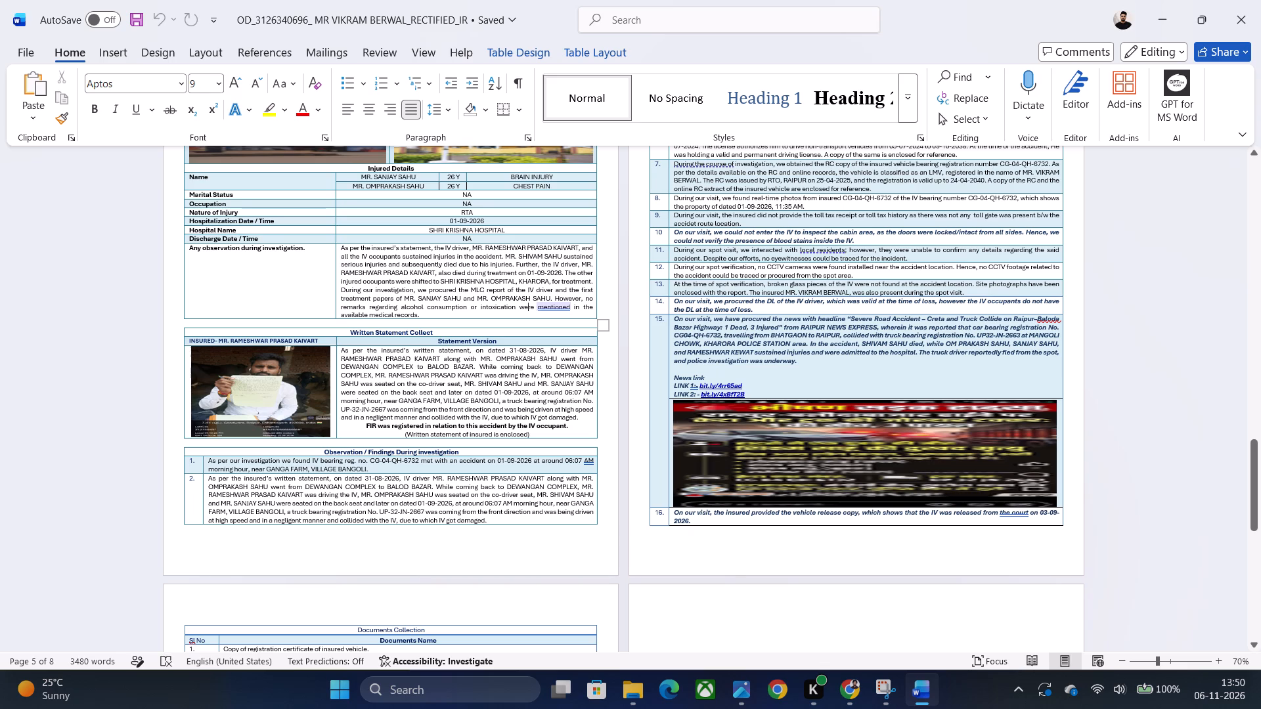
Re-read the injured details observation, the document deficiency list and the numbered investigation findings in the rectified report.
left_click(481, 295)
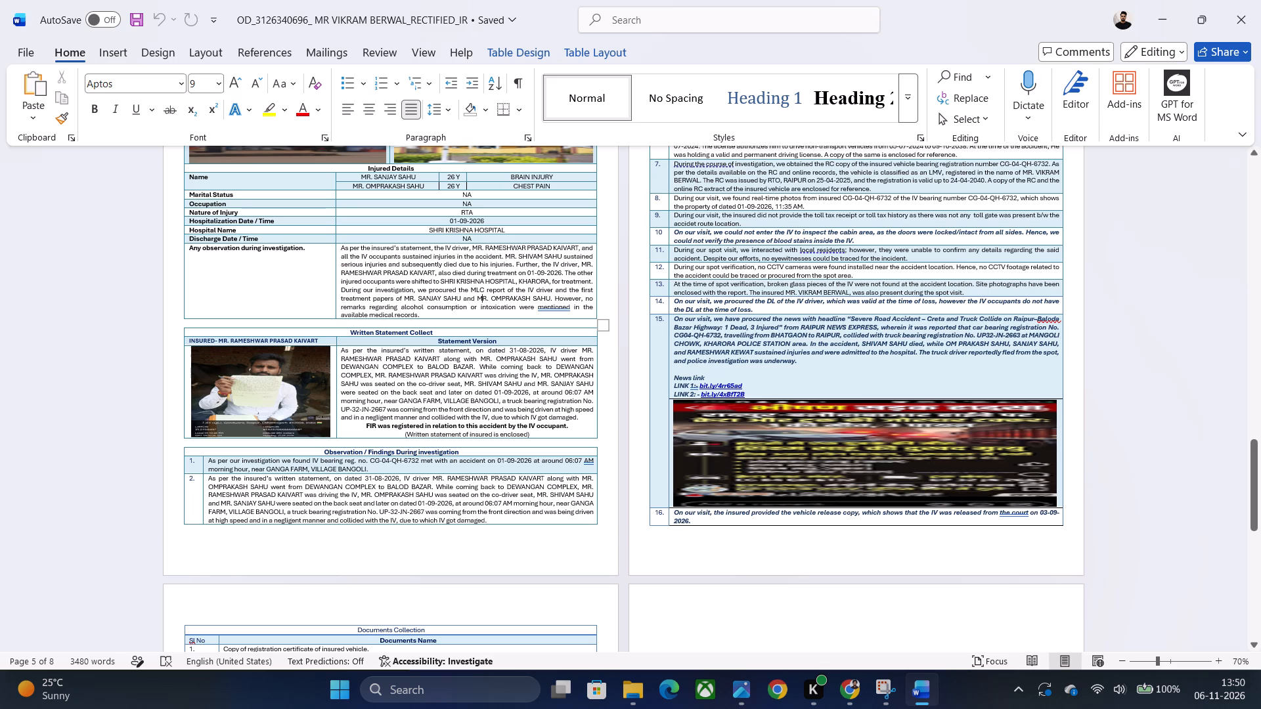
left_click(489, 299)
left_click(473, 299)
scroll(485, 313, "down", 5)
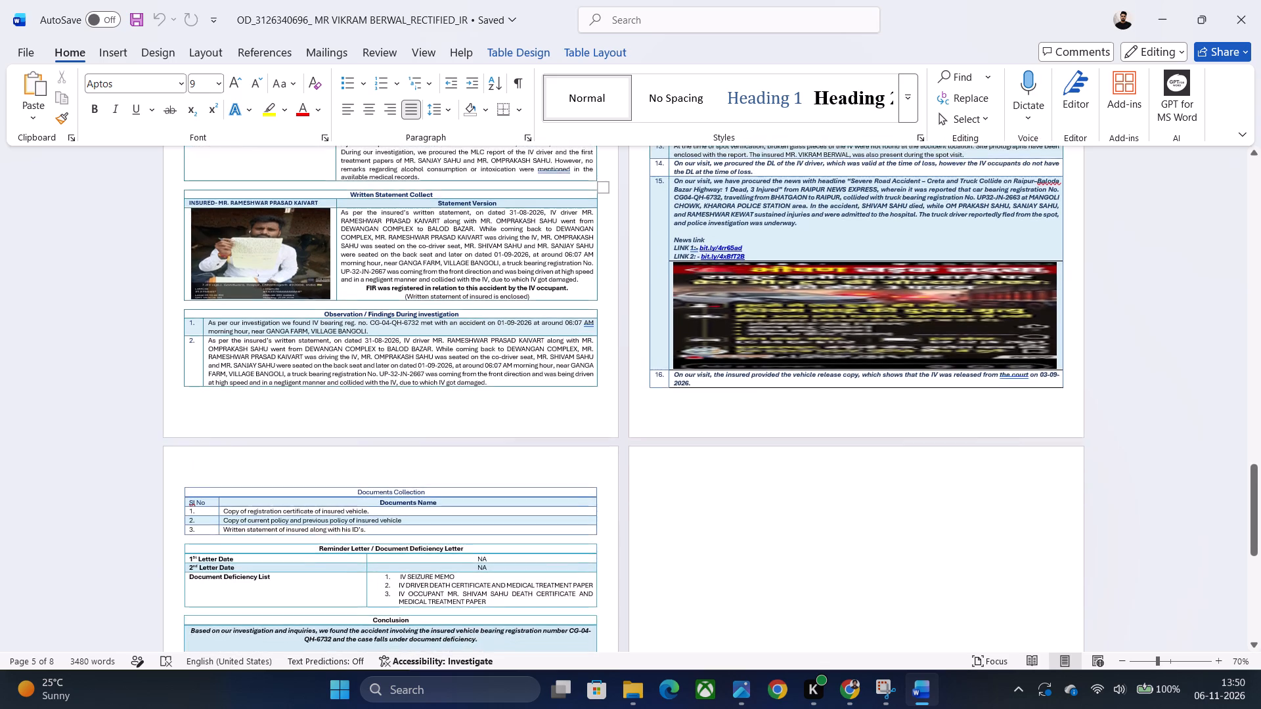
scroll(449, 352, "down", 3)
scroll(447, 361, "up", 12)
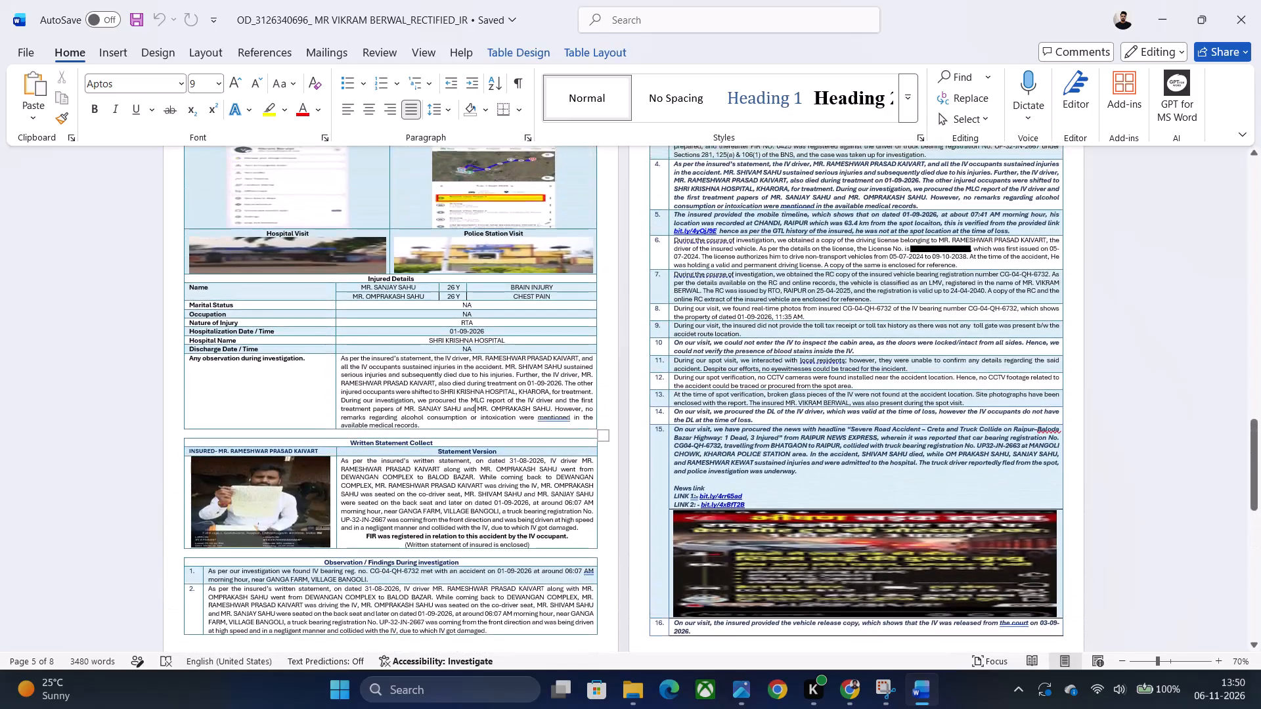
scroll(544, 380, "up", 3)
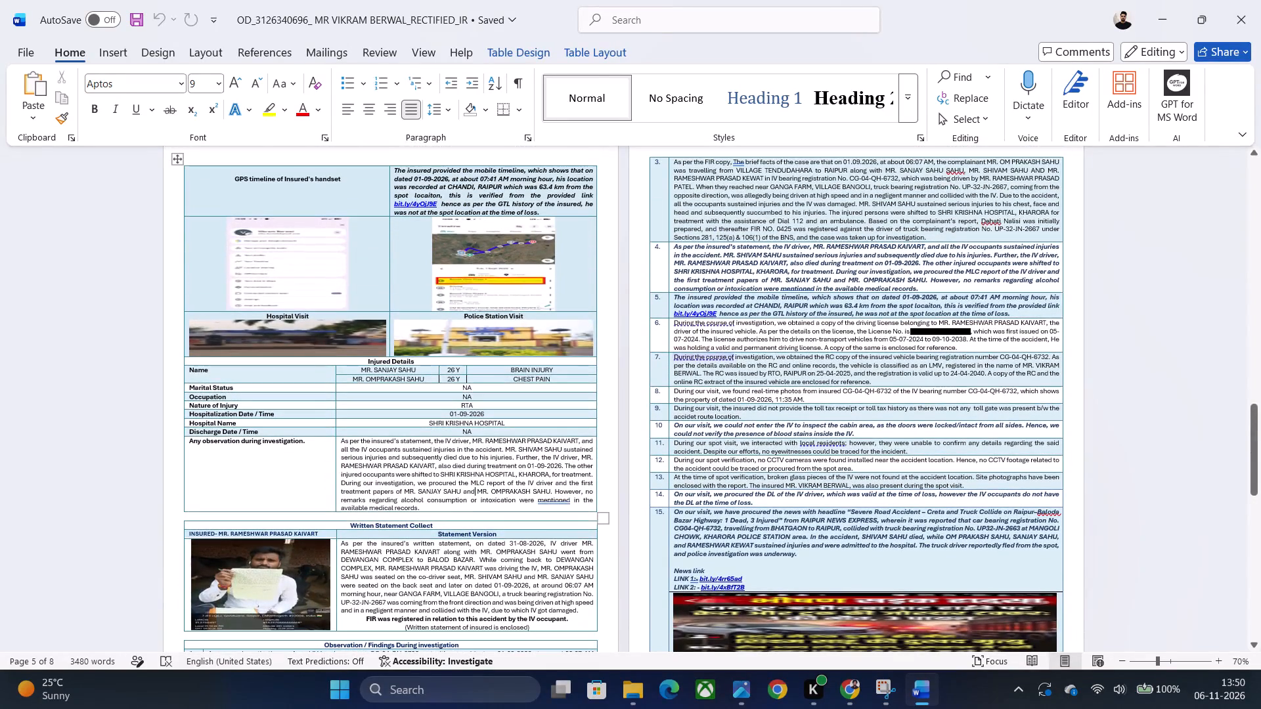
Save the rectified investigation report.
left_click(808, 349)
key("ctrl+a")
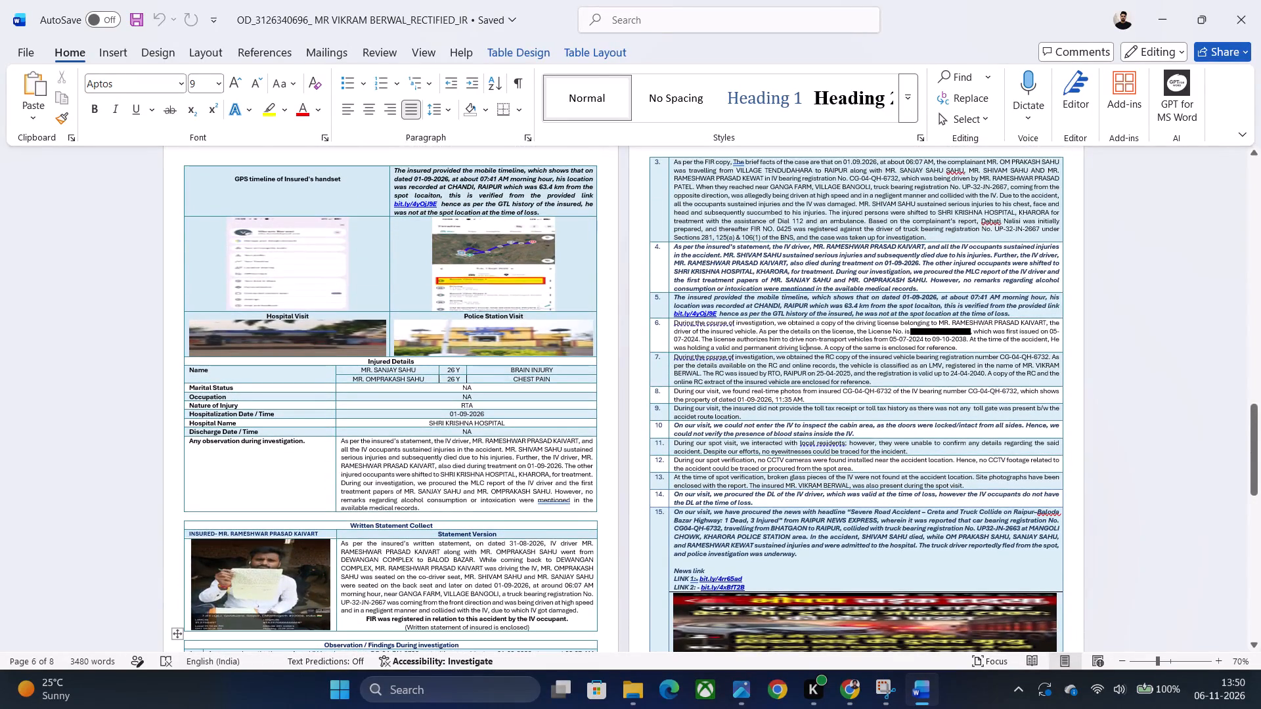
left_click(805, 400)
key("ctrl+s")
key("ctrl+s")
key("ctrl+s")
key("ctrl+s")
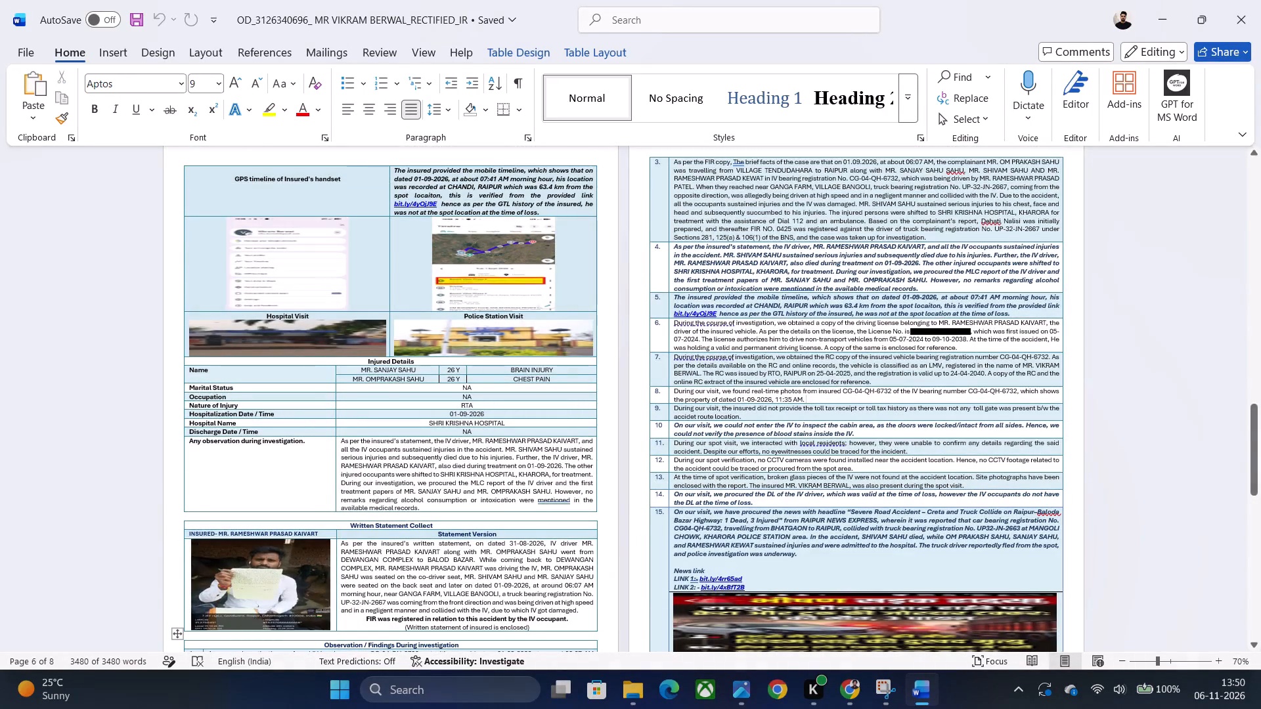
Review the report's closing pages, covering the documents collection, deficiency list, conclusion, investigation status and repudiate ground.
scroll(822, 409, "down", 16)
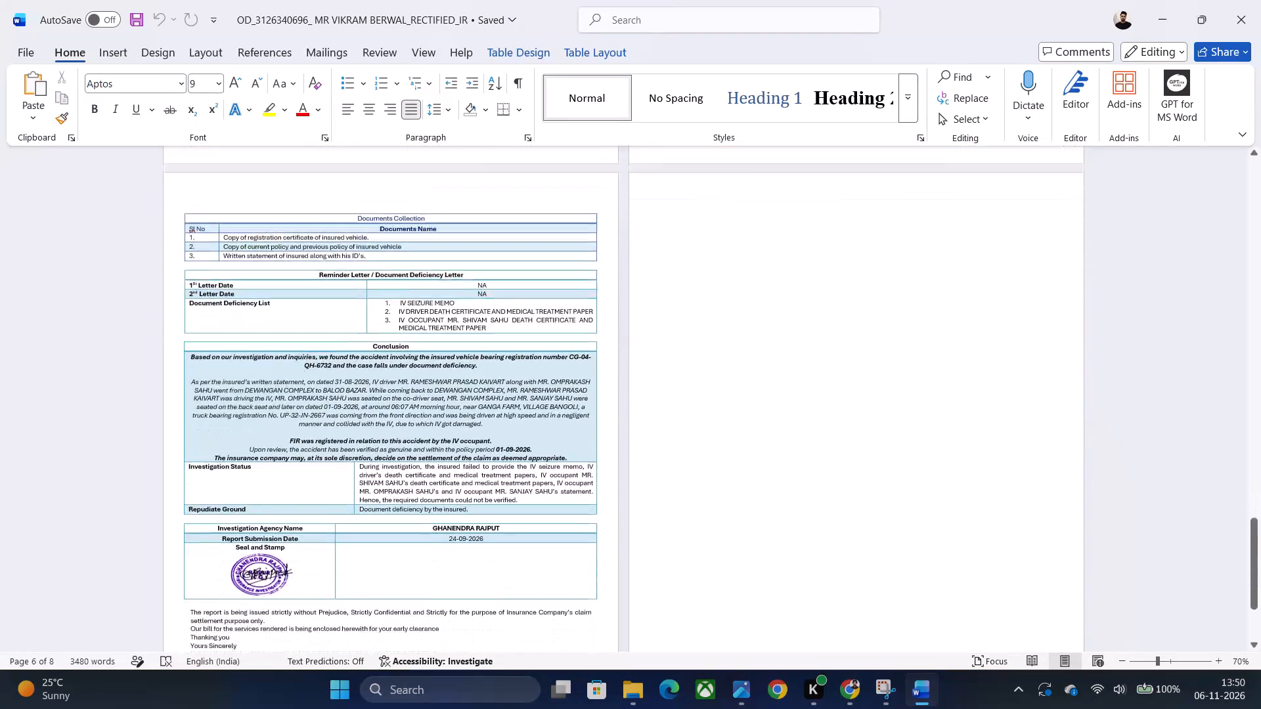
scroll(480, 440, "down", 1)
left_click(445, 414)
scroll(483, 408, "down", 3)
left_click(546, 356)
scroll(438, 396, "up", 8)
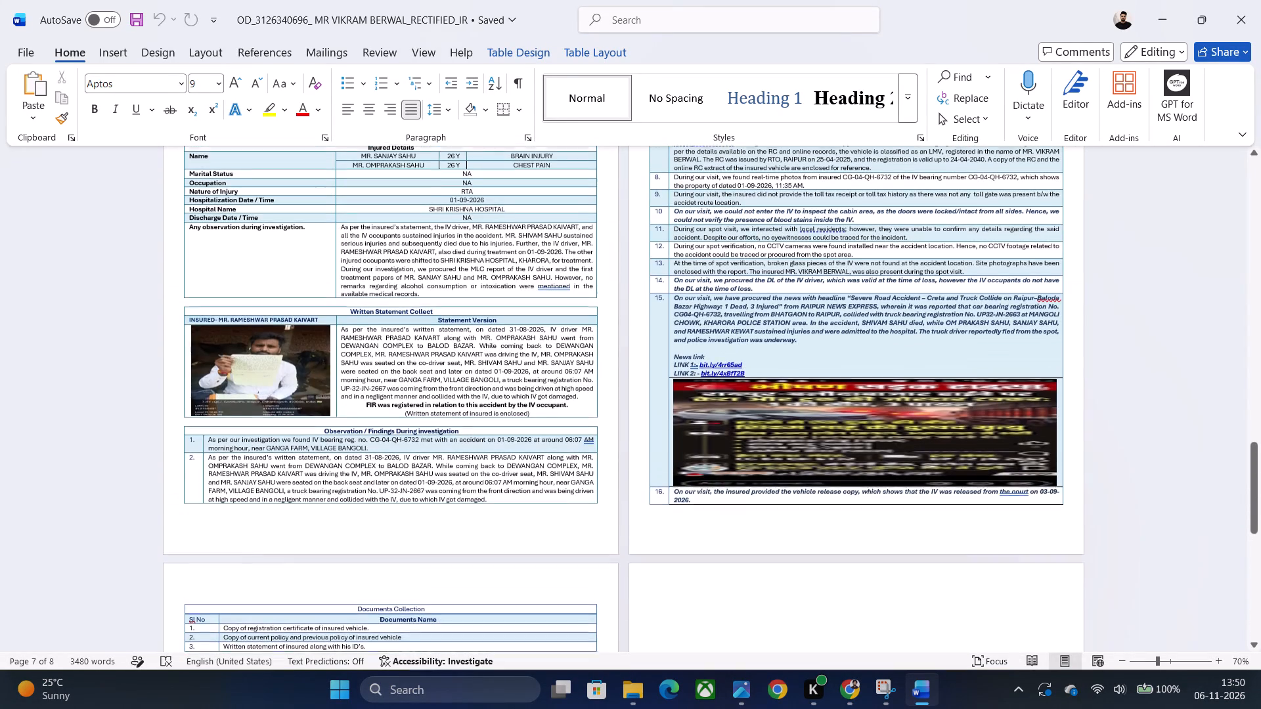
Save the rectified report again and close its Word window.
key("ctrl+s")
key("ctrl+s")
left_click(1250, 0)
Close the scanned Shri Krishna Hospital lab report image in Photos.
key("alt+Tab")
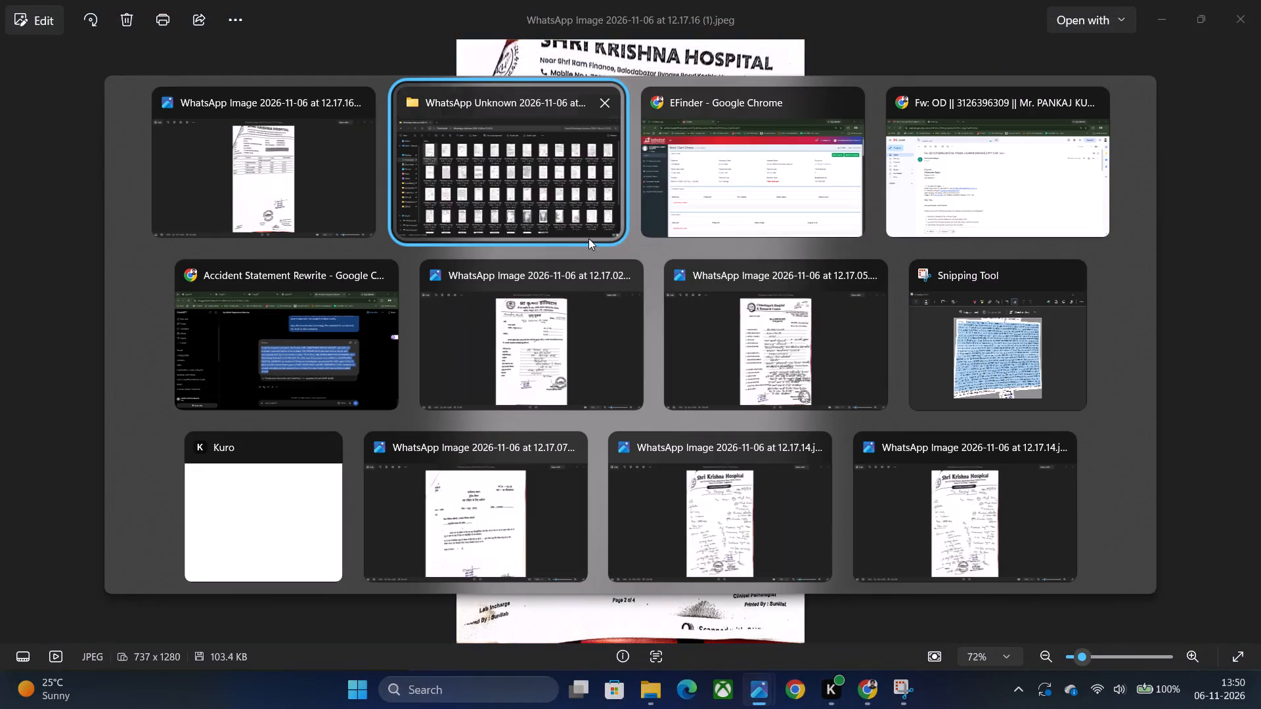
key("alt+Tab")
left_click(1260, 0)
Switch to the EFinder window in Chrome and view the claim details at the start of the Basic Claim Details page.
key("alt+Tab")
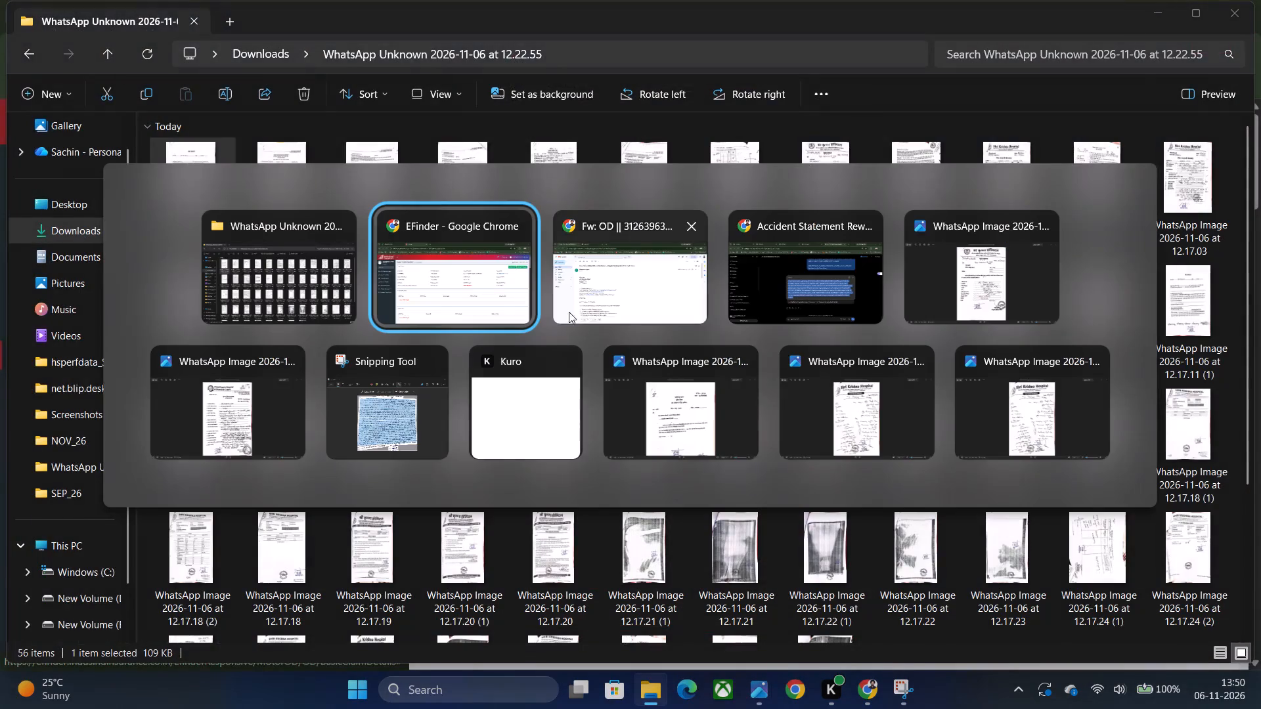
left_click(461, 275, "alt")
scroll(650, 270, "up", 4)
scroll(515, 204, "up", 2)
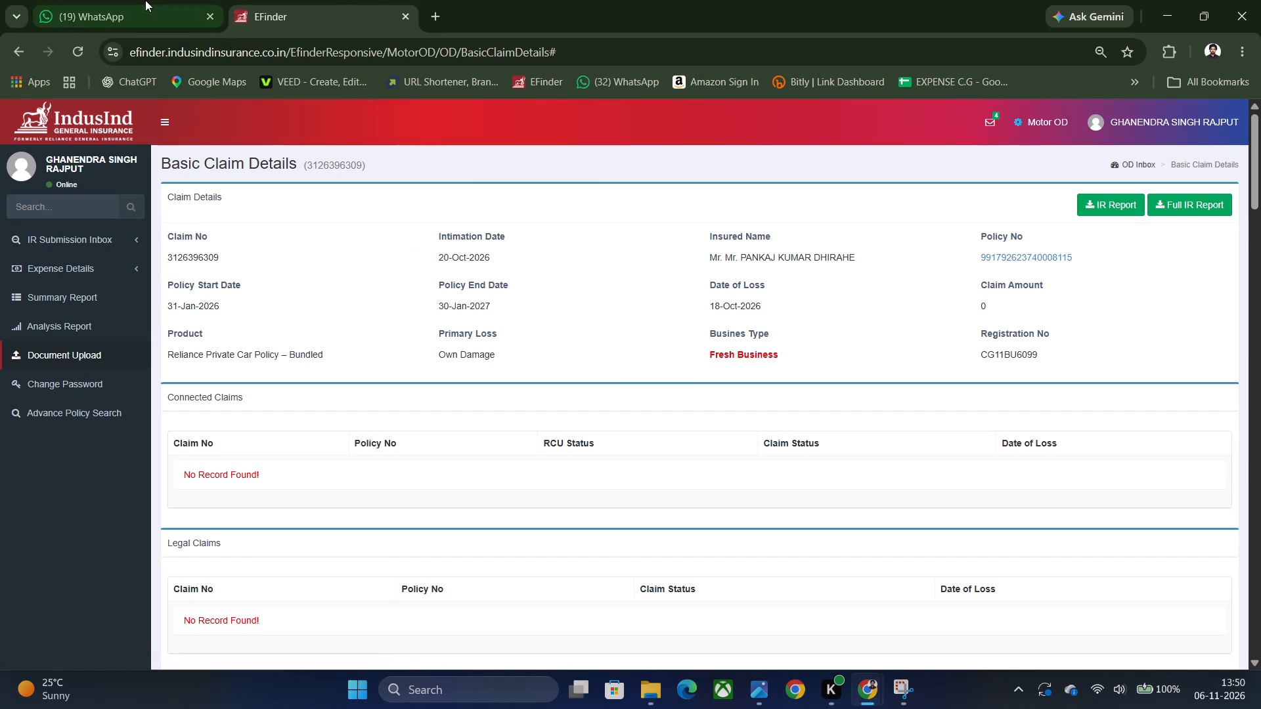